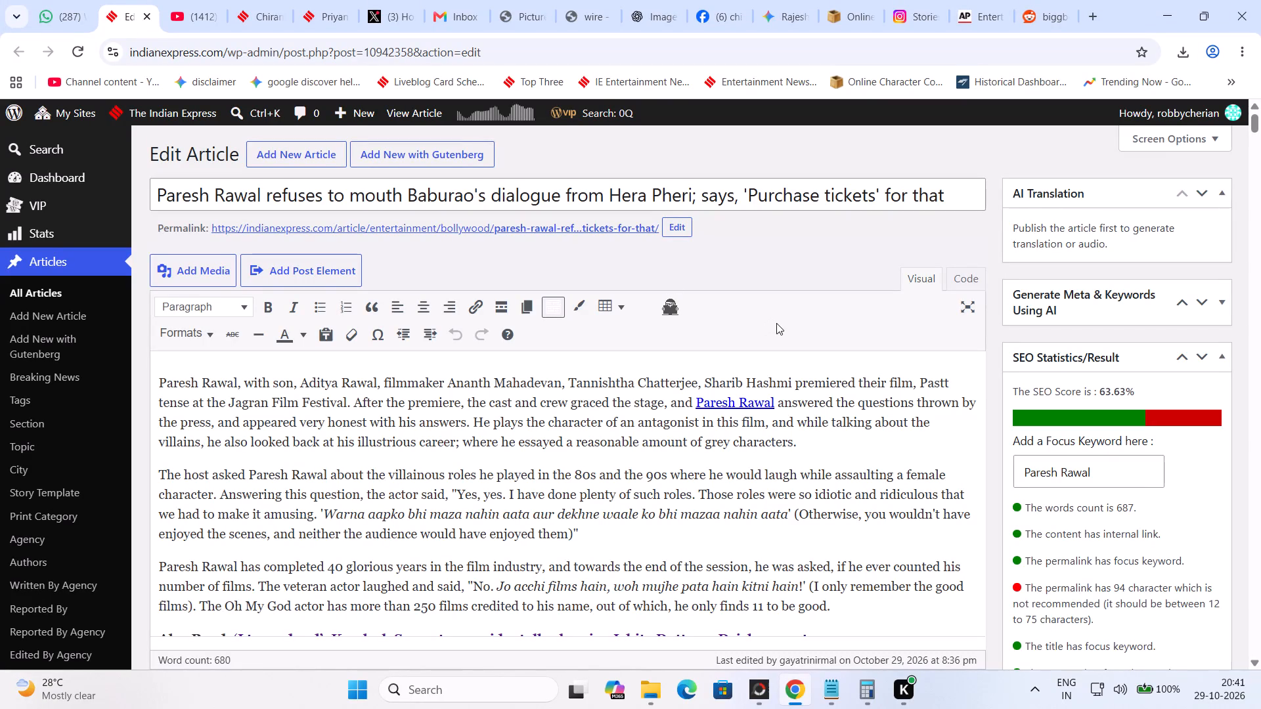
# Reword "premiered their film" in the article's opening sentence as "attended the premiere of their film".
pyautogui.click(797, 376)
pyautogui.write('attended the')
pyautogui.press('space')
pyautogui.press('Right')
pyautogui.press('Right')
pyautogui.press('Right')
pyautogui.press('Right')
pyautogui.press('Right')
pyautogui.press('Right')
pyautogui.press('Right')
pyautogui.press('Right')
pyautogui.press('Right')
pyautogui.press('Right')
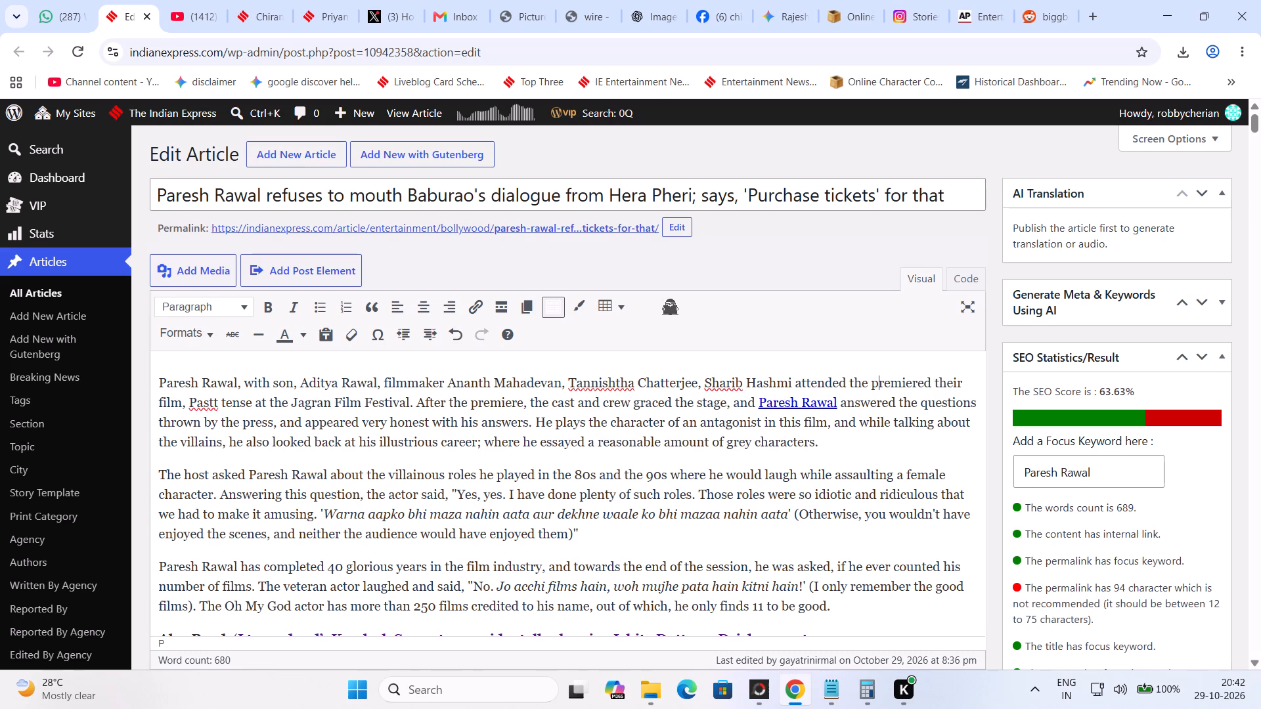
pyautogui.press('Left')
pyautogui.press('BackSpace')
pyautogui.press('space')
pyautogui.write('of')
# Delete the space between "film," and "Pastt" in the opening sentence.
pyautogui.press('Right')
pyautogui.press('Right')
pyautogui.press('Right')
pyautogui.press('Right')
pyautogui.press('Right')
pyautogui.press('Right')
pyautogui.press('Right')
pyautogui.press('Right')
pyautogui.press('Right')
pyautogui.press('Right')
pyautogui.press('Right')
pyautogui.press('Right')
pyautogui.press('Right')
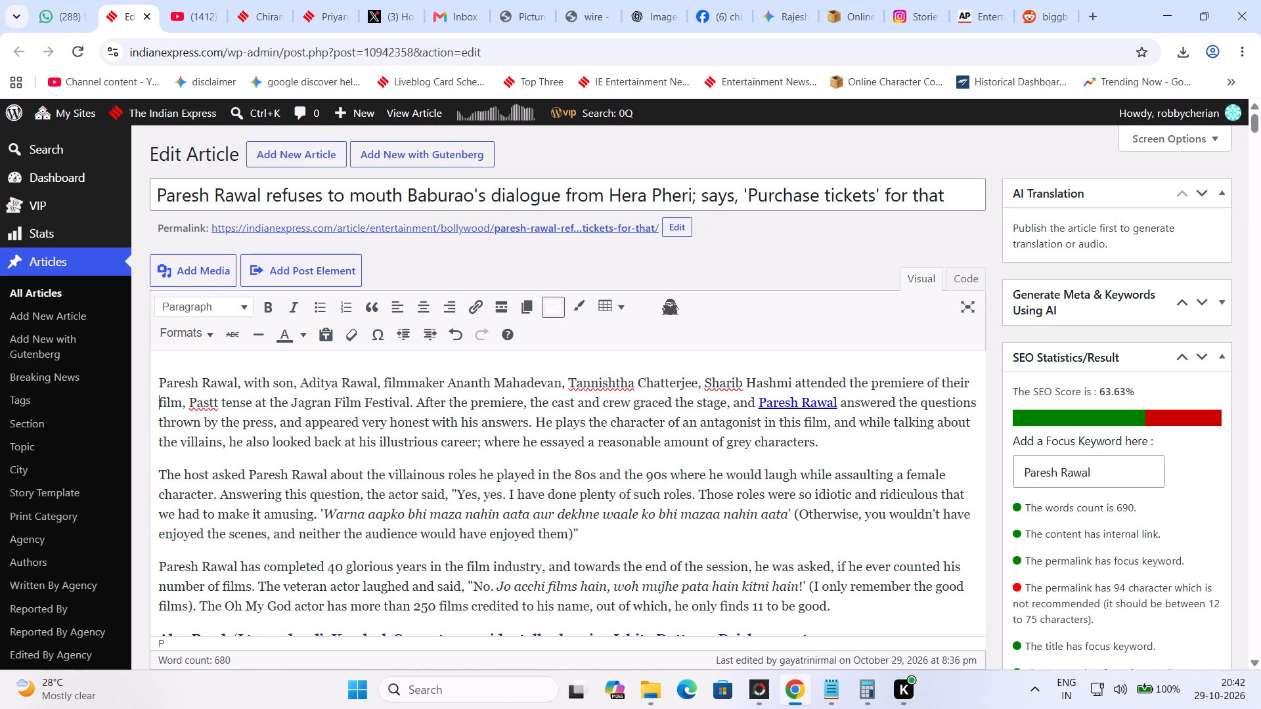
pyautogui.press('BackSpace')
# Shorten the linked name "Paresh Rawal" in the opening paragraph's second sentence to "Paresh", keeping the link.
pyautogui.press('Right')
pyautogui.press('Right')
pyautogui.press('Right')
pyautogui.press('Right')
pyautogui.press('Right')
pyautogui.press('Right')
pyautogui.press('Right')
pyautogui.press('Right')
pyautogui.press('Right')
pyautogui.press('Right')
pyautogui.press('Right')
pyautogui.press('Right')
pyautogui.press('Right')
pyautogui.press('Right')
pyautogui.press('Right')
pyautogui.press('Right')
pyautogui.press('Right')
pyautogui.press('Right')
pyautogui.press('Right')
pyautogui.press('Right')
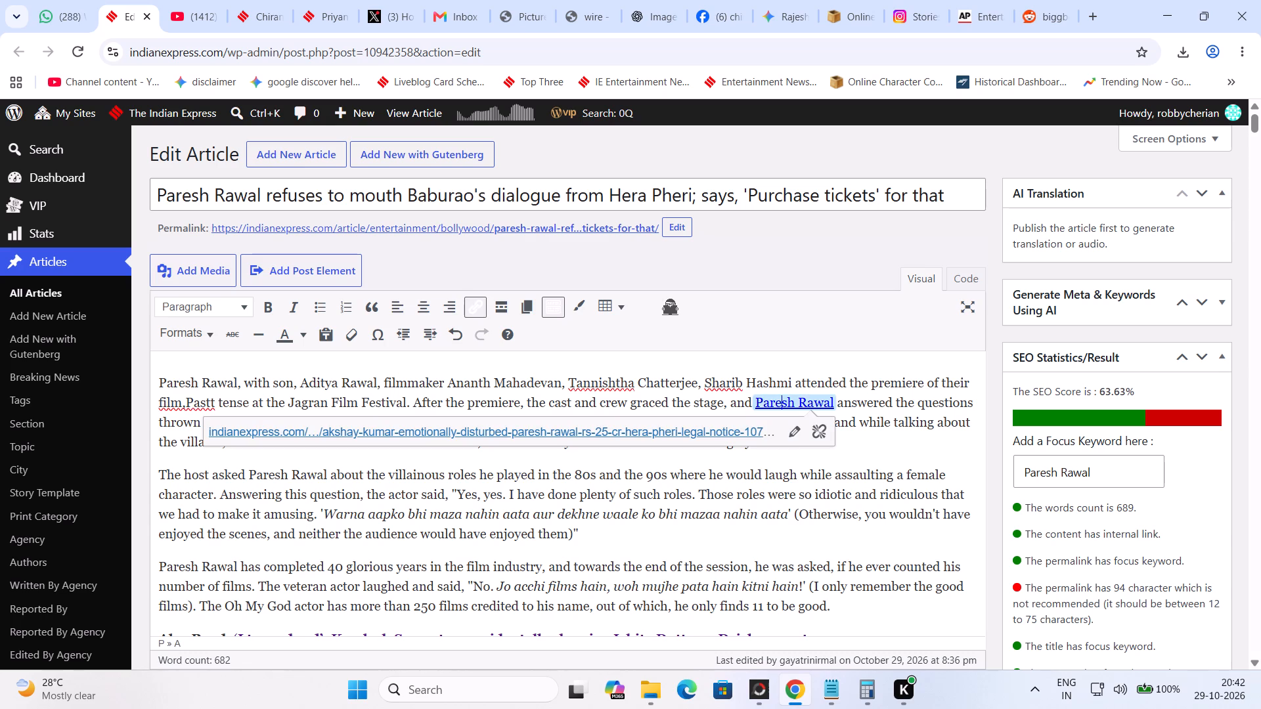
pyautogui.press('BackSpace')
pyautogui.press('BackSpace')
pyautogui.press('BackSpace')
pyautogui.press('BackSpace')
pyautogui.press('BackSpace')
pyautogui.press('BackSpace')
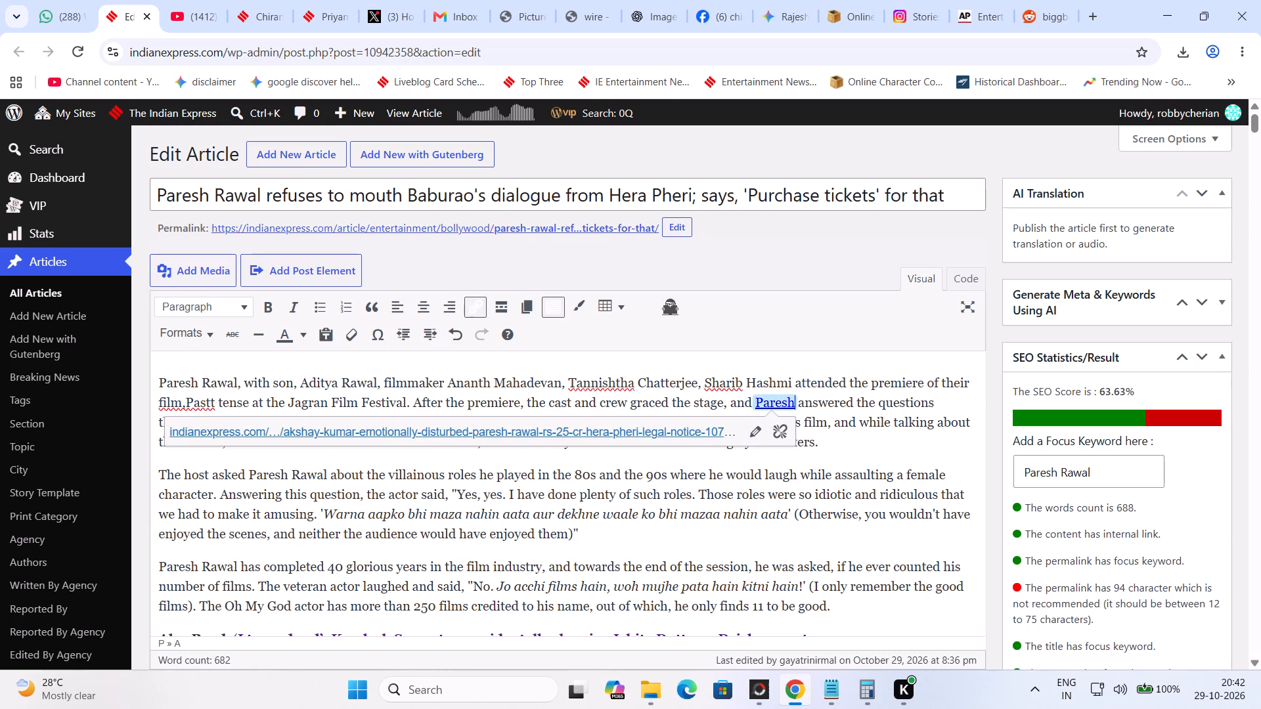
pyautogui.click(546, 387)
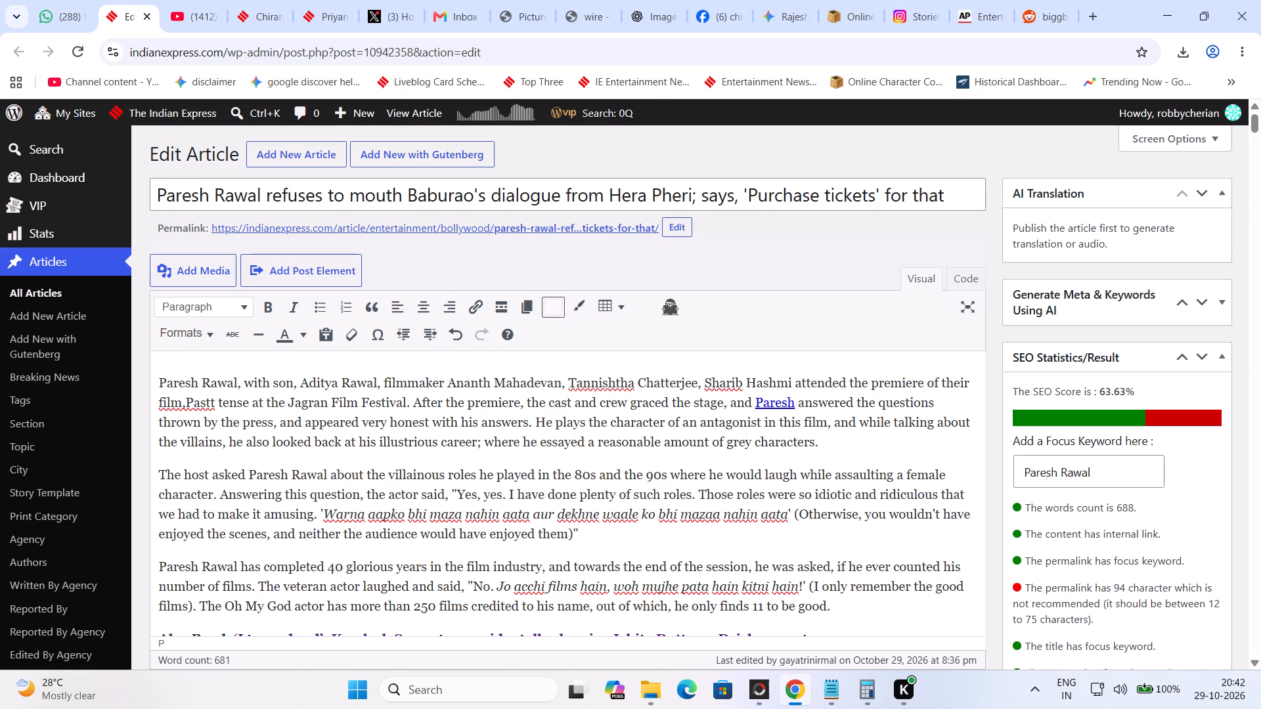
# Select the opening paragraph's passage from "and Paresh answered the questions" through "an antagonist in this film".
pyautogui.moveTo(725, 406); pyautogui.dragTo(846, 425)
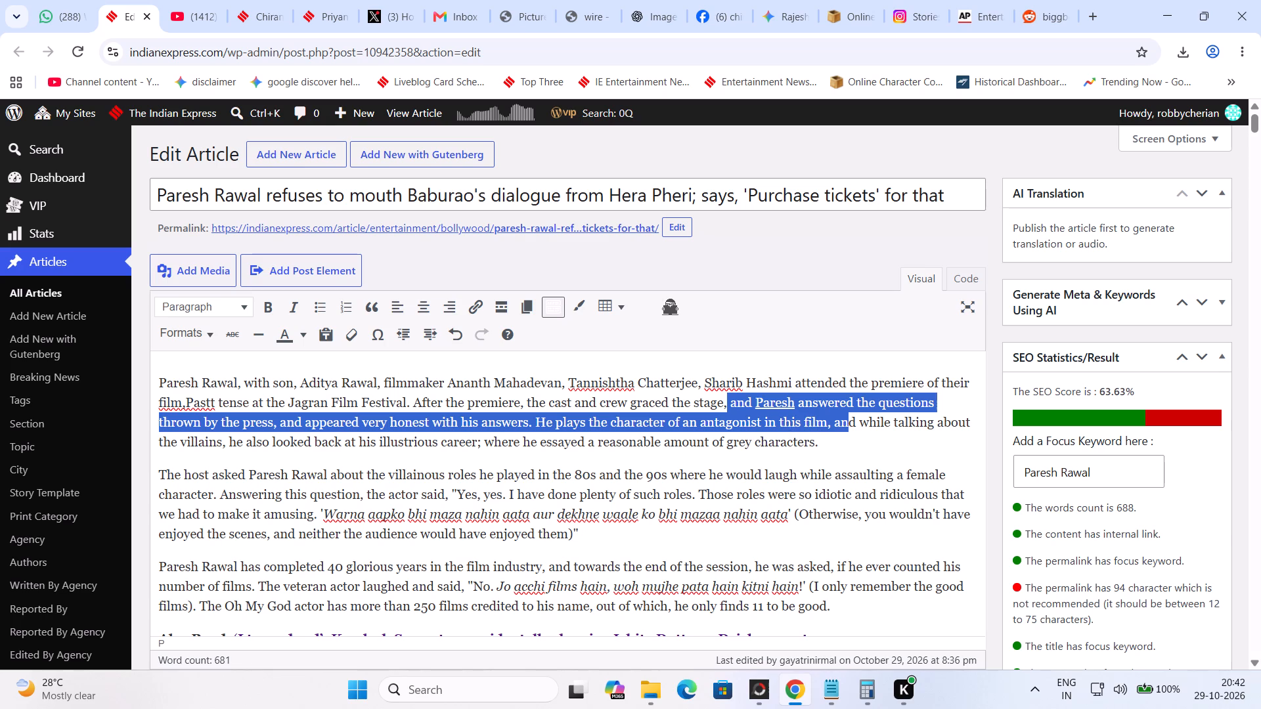
# Replace the opening paragraph's passage from "and Paresh answered the questions" through "an antagonist in this film" with "for a Q&A session.".
pyautogui.moveTo(846, 425); pyautogui.dragTo(822, 417)
pyautogui.press('BackSpace')
pyautogui.press('BackSpace')
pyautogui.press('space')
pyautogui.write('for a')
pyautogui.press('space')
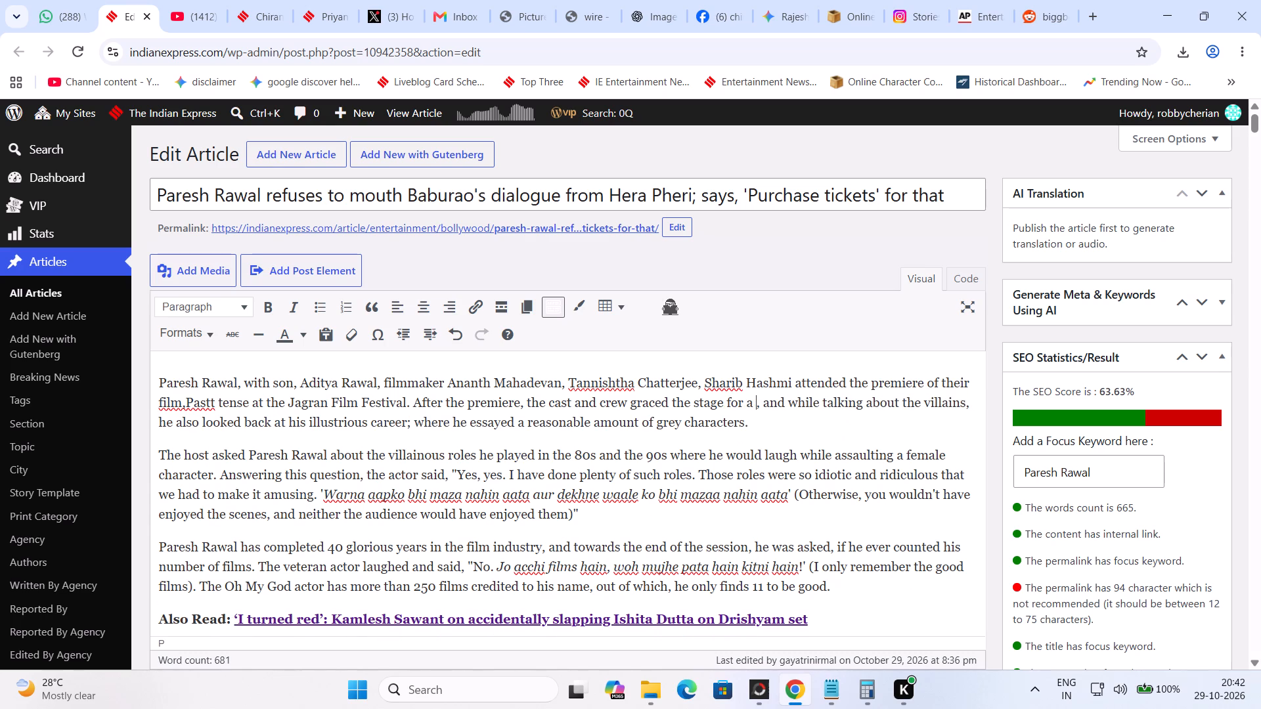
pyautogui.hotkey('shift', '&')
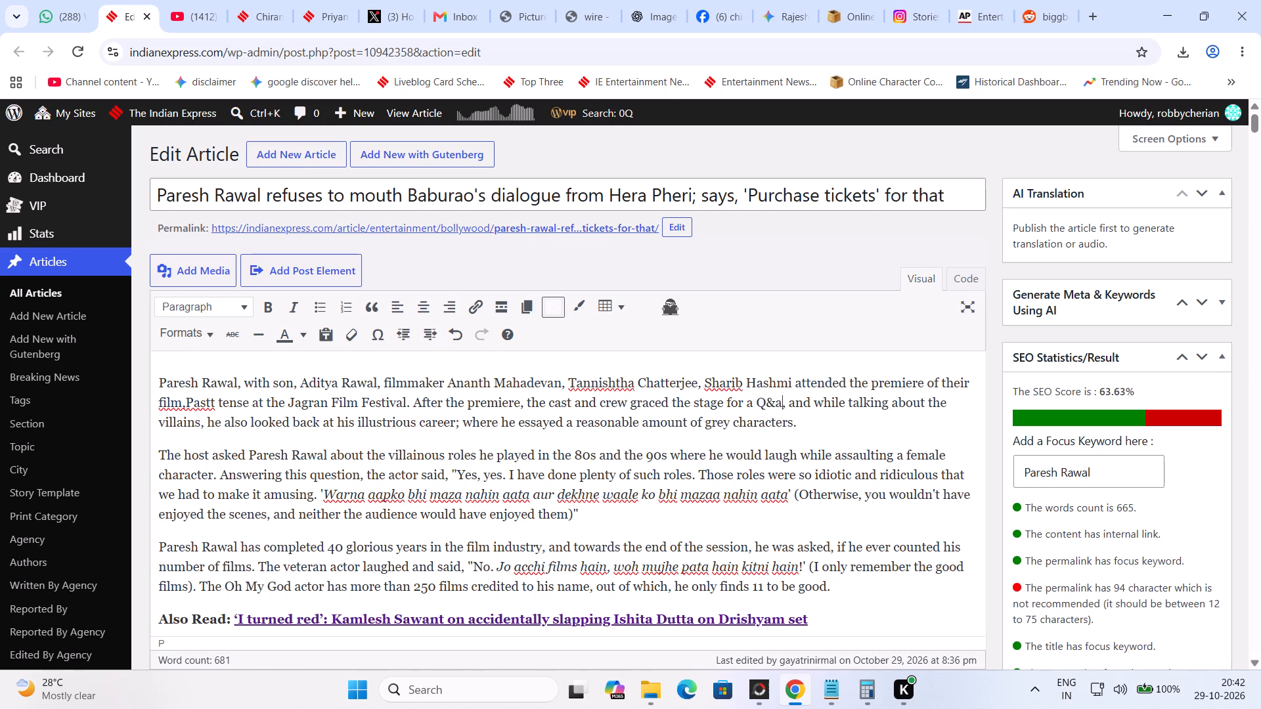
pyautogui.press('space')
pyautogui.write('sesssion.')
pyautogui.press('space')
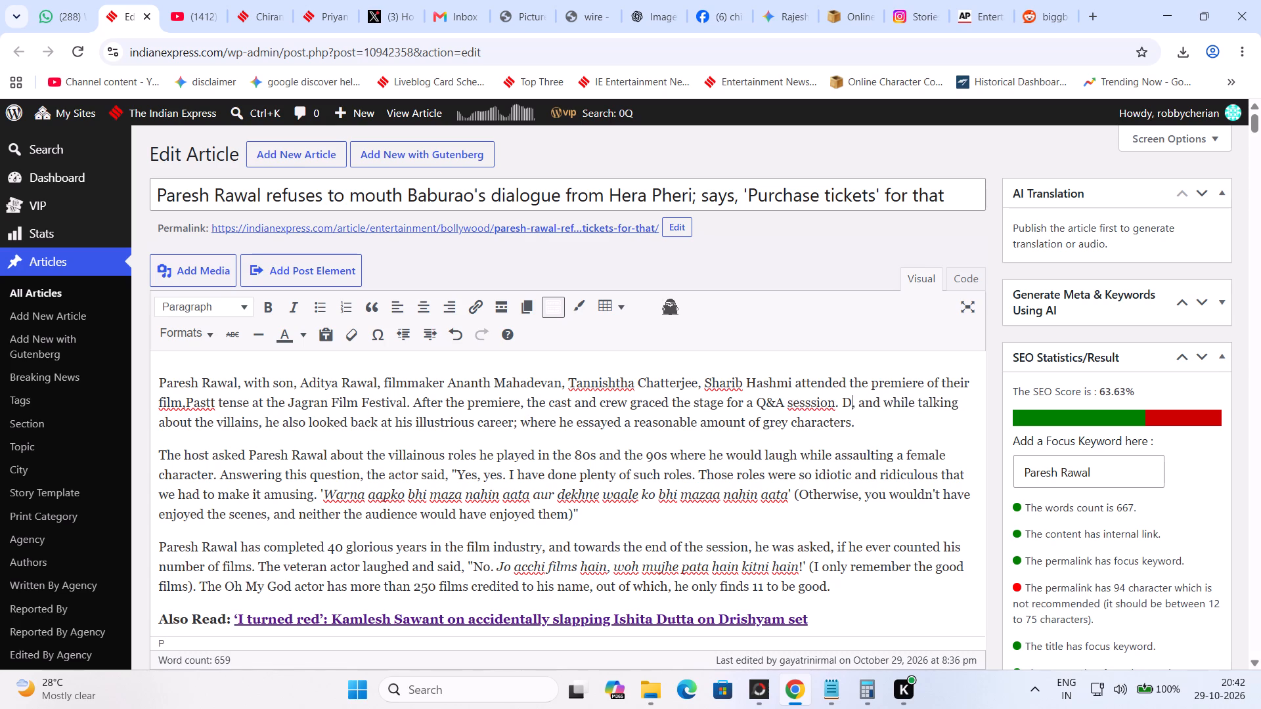
# Begin a new sentence with "During the inter" before "and while talking about the villains" in the opening paragraph.
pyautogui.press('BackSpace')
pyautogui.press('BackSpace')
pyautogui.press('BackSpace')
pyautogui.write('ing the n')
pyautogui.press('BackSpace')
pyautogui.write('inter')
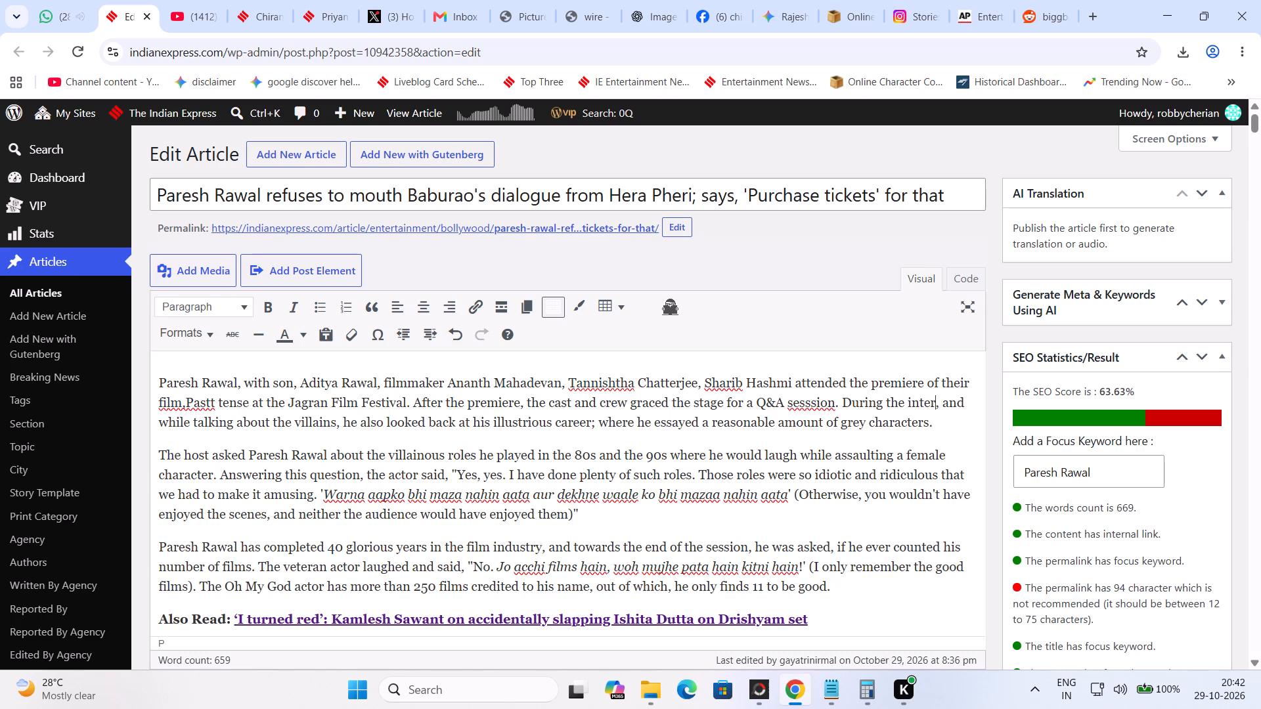
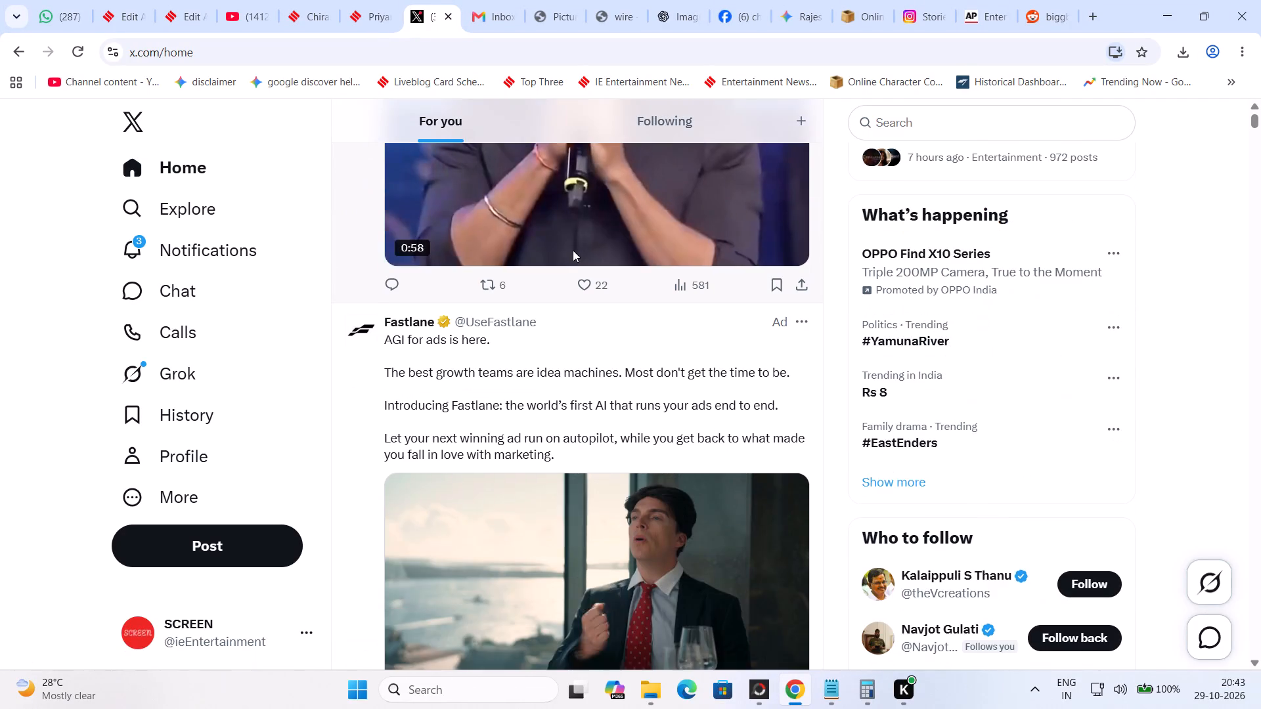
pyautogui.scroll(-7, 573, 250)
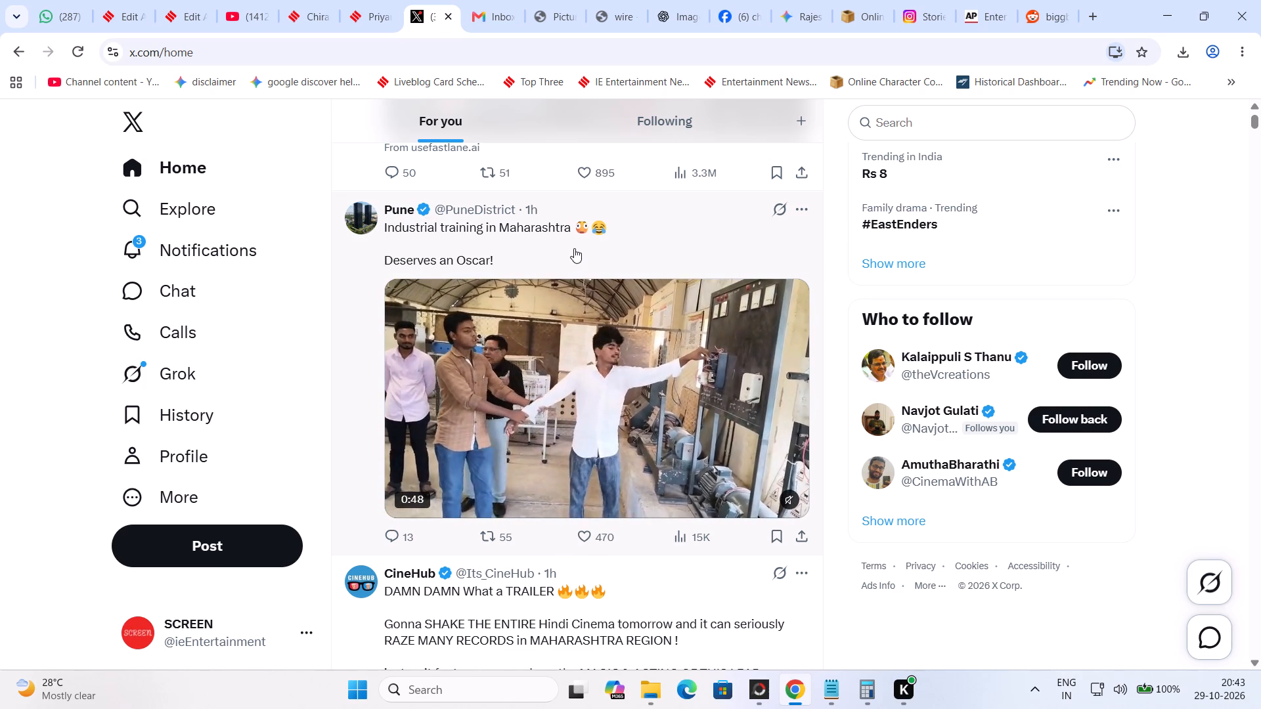
# Expand the IANS post in the X feed about Gajendra Chauhan's response to Naseeruddin Shah's statement to its full text.
pyautogui.scroll(-5, 574, 248)
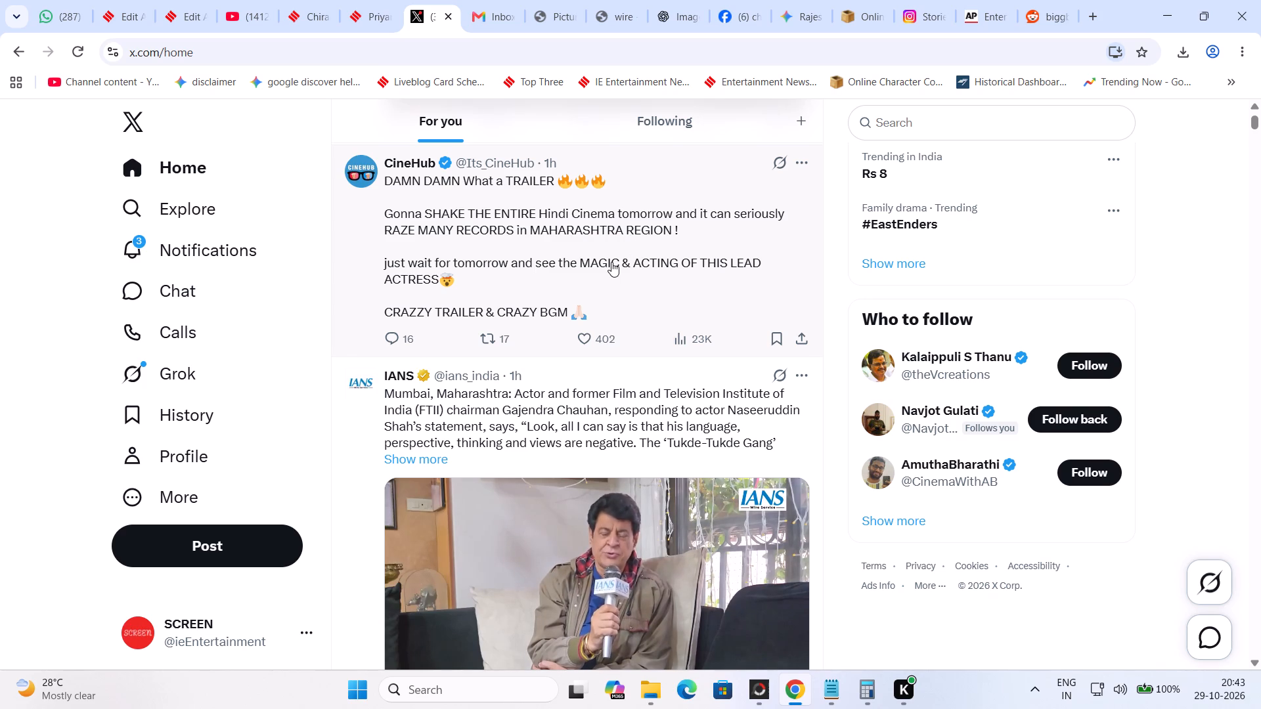
pyautogui.scroll(-1, 611, 262)
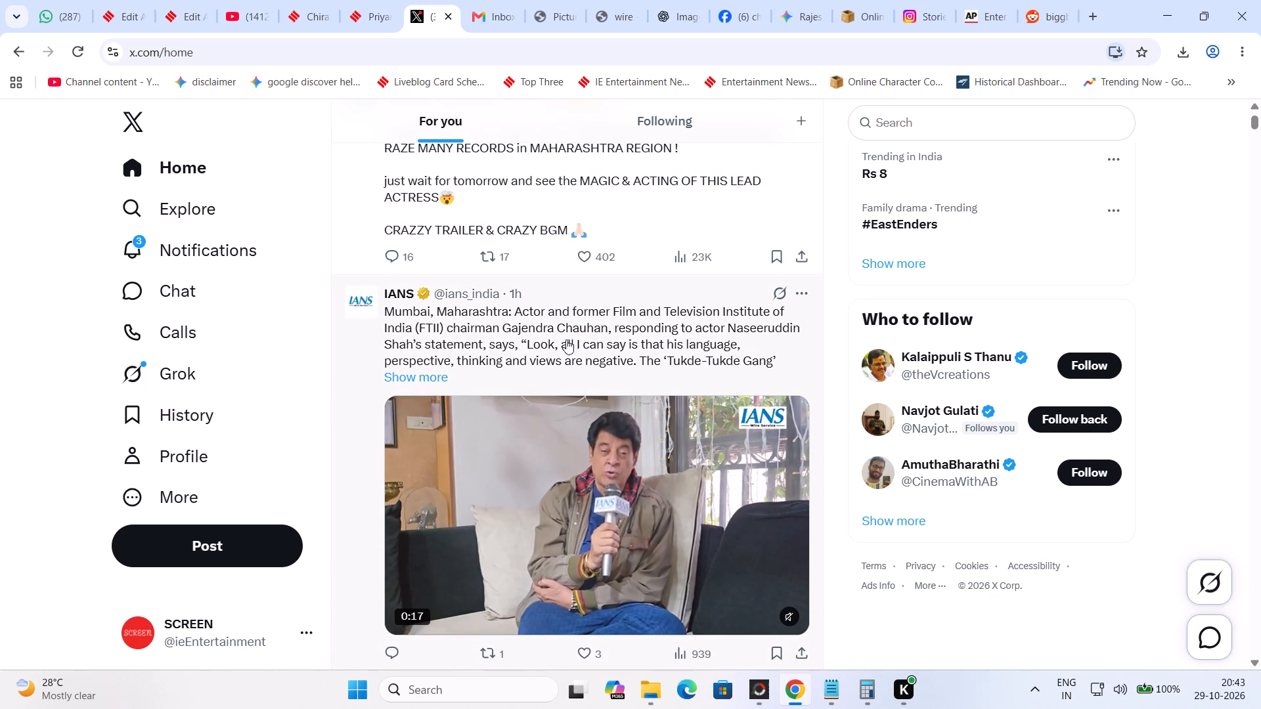
pyautogui.click(397, 373)
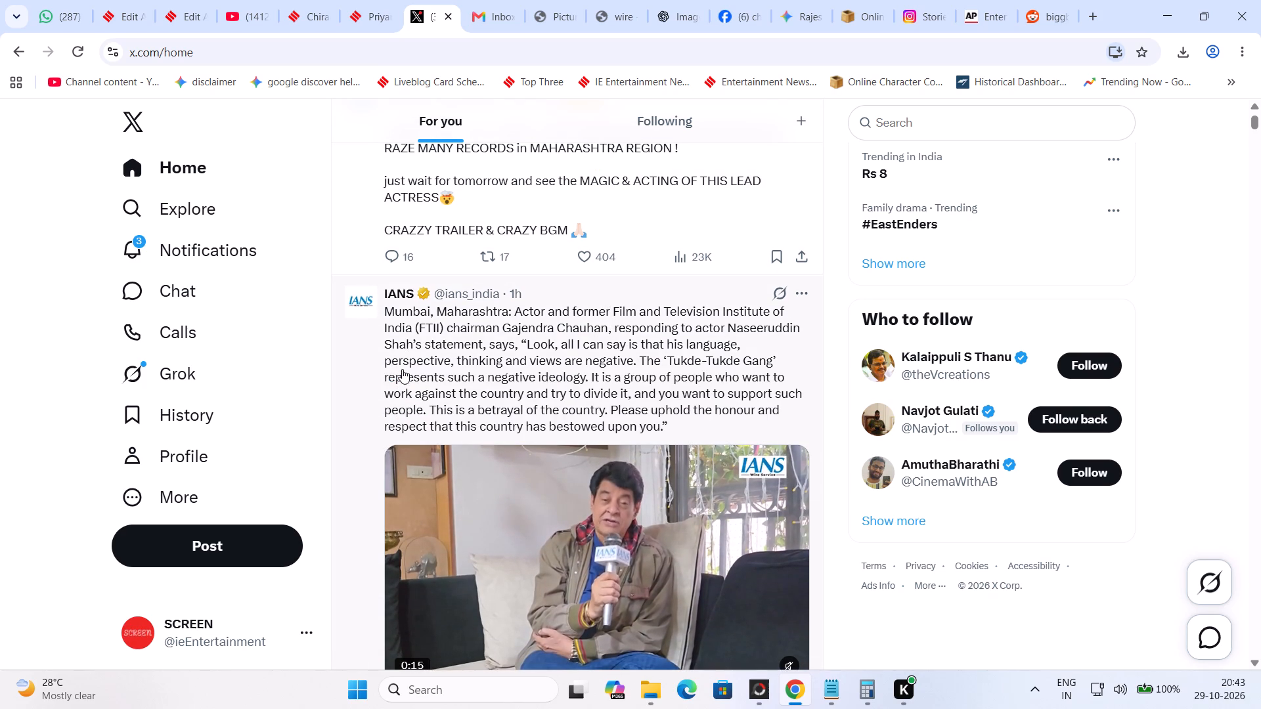
# Look through further posts in X's For you feed for film and entertainment news.
pyautogui.scroll(-3, 462, 330)
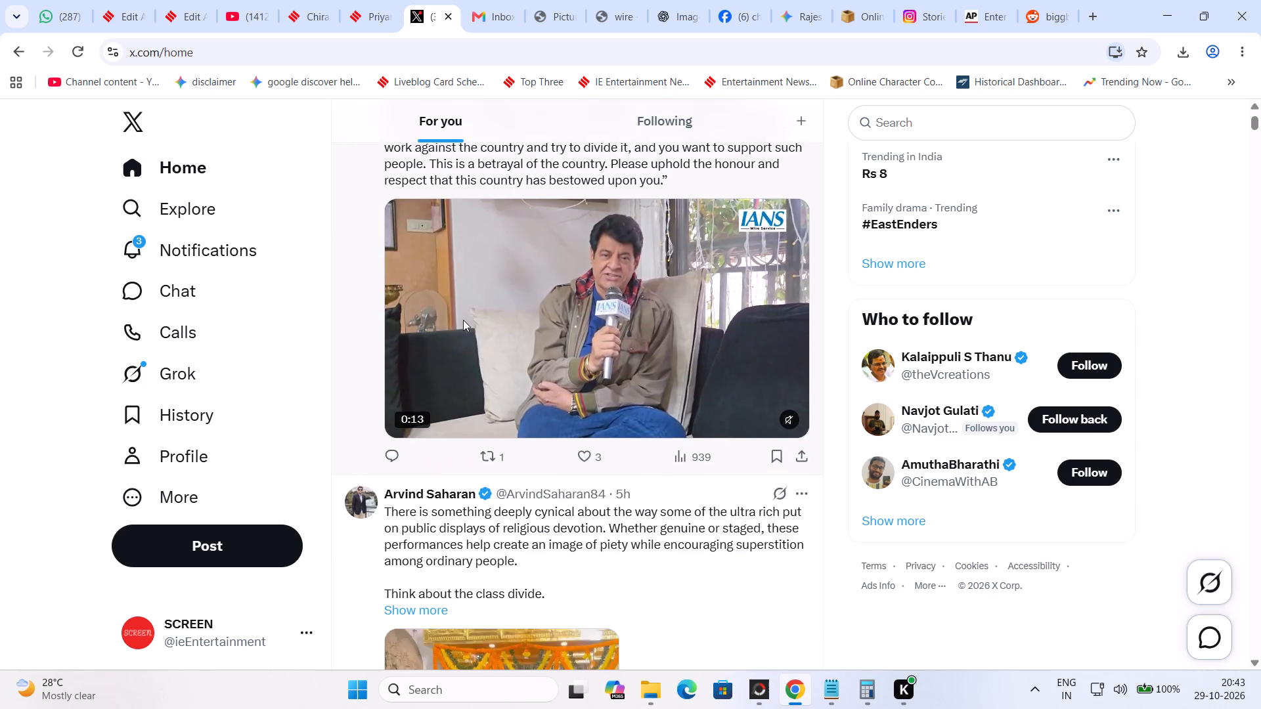
pyautogui.scroll(-4, 460, 312)
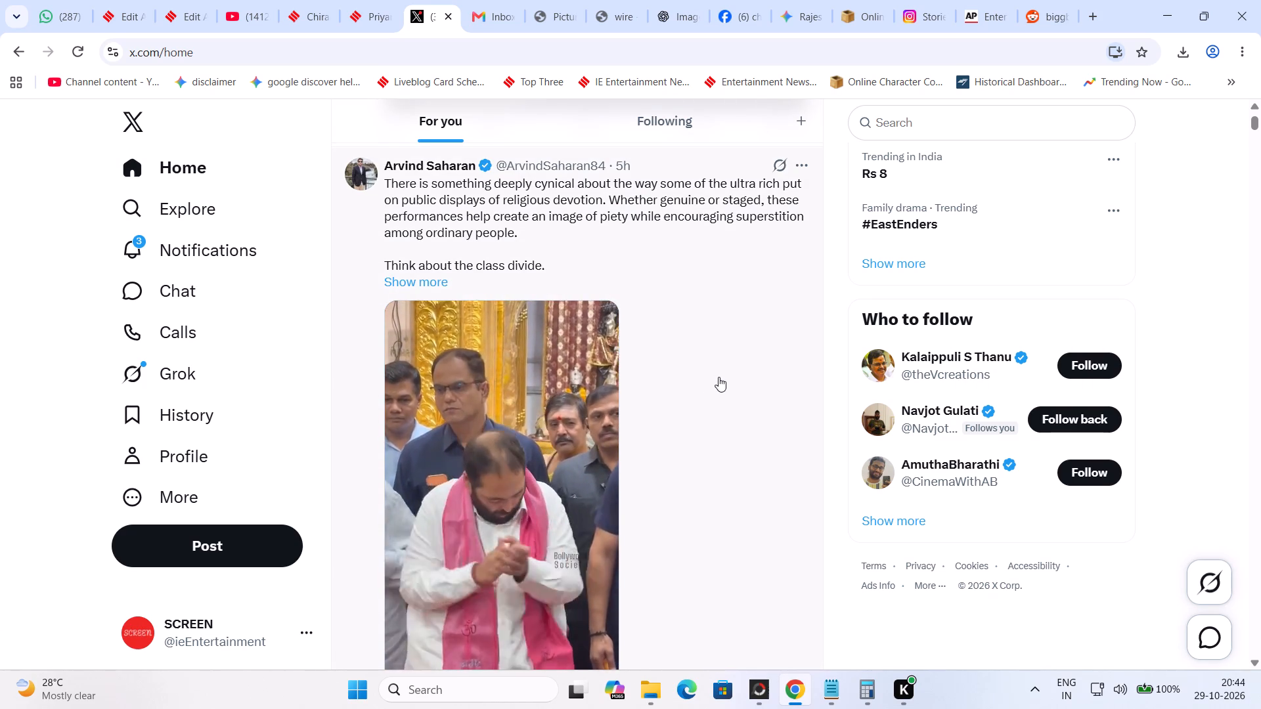
pyautogui.scroll(-1, 719, 377)
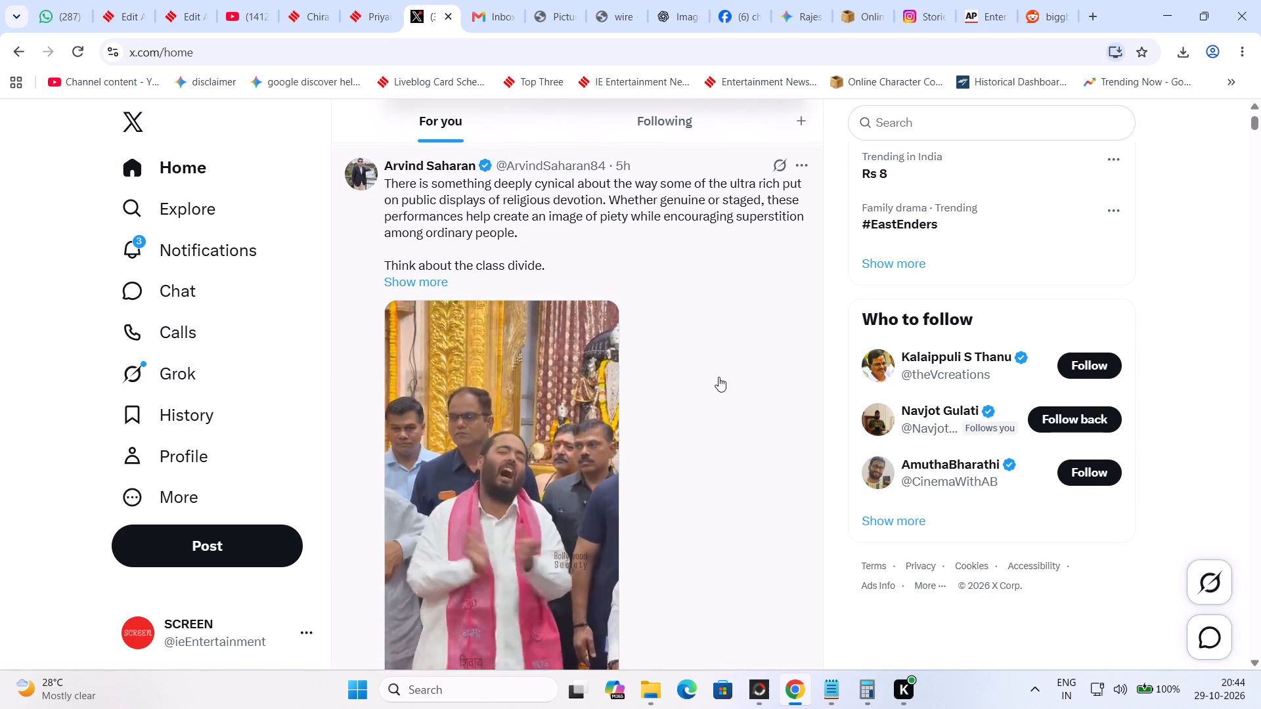
pyautogui.scroll(-11, 719, 377)
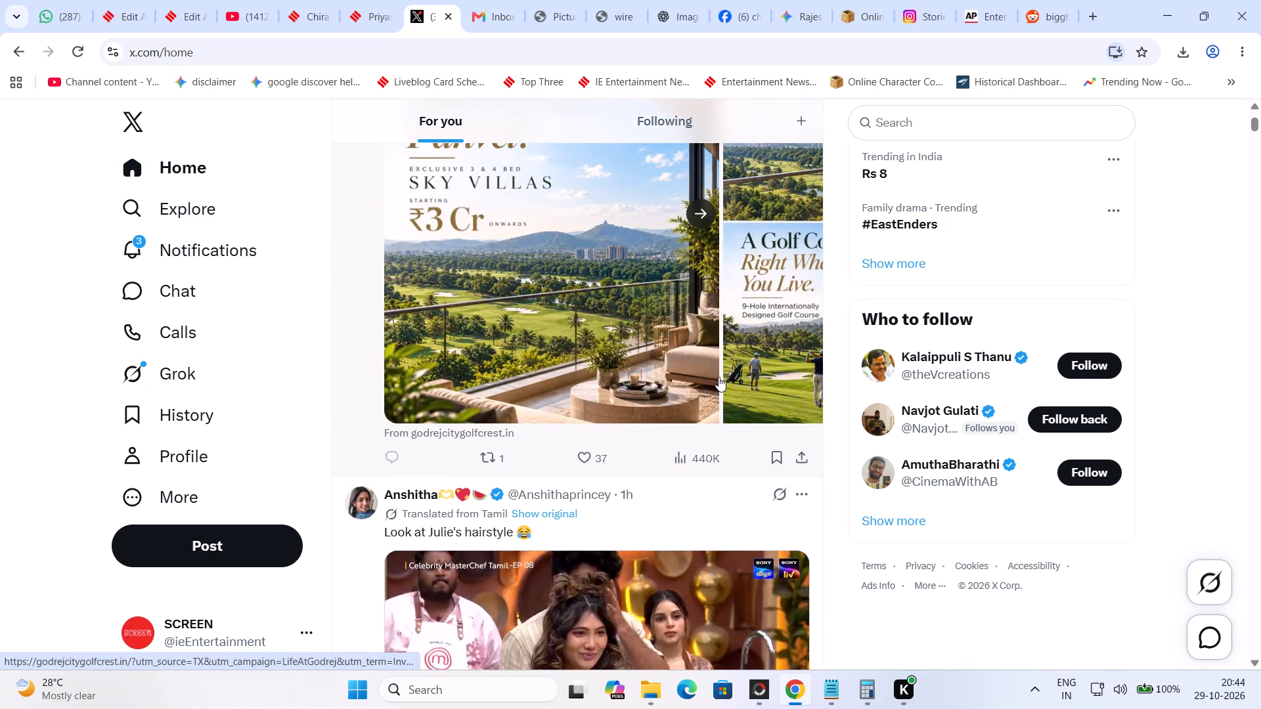
pyautogui.scroll(-2, 719, 377)
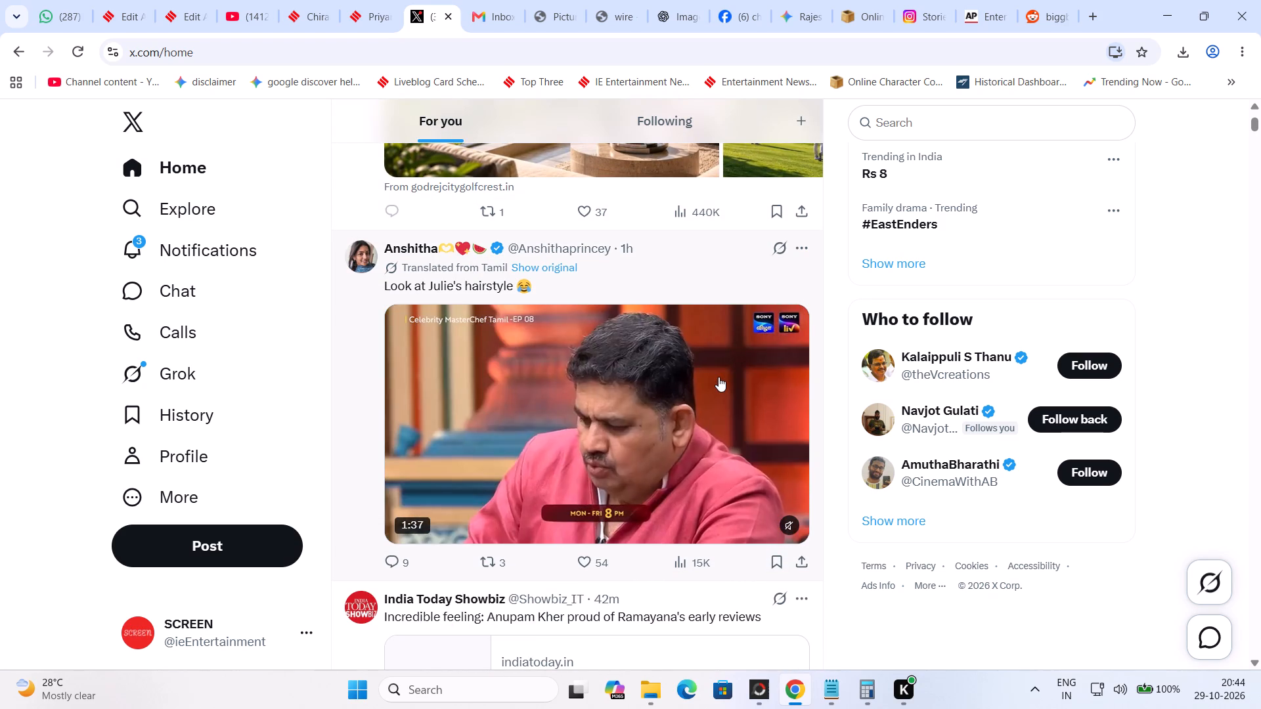
pyautogui.scroll(-3, 719, 377)
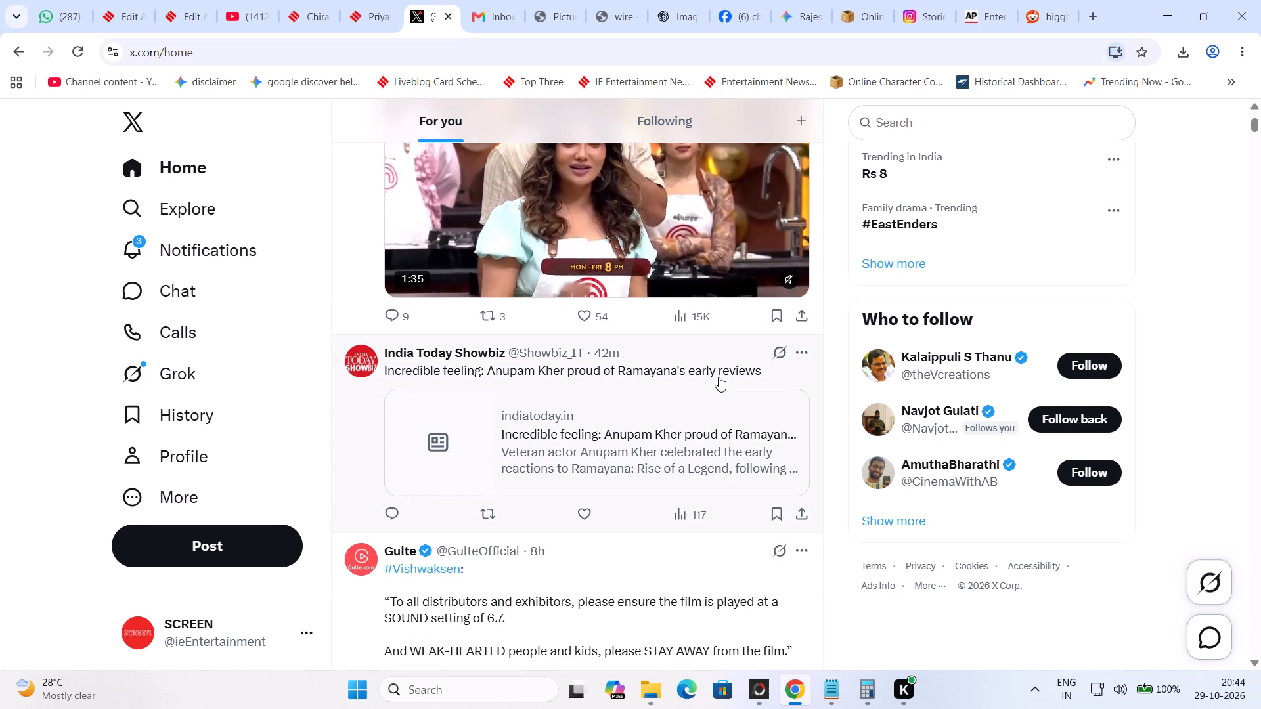
pyautogui.scroll(-5, 719, 377)
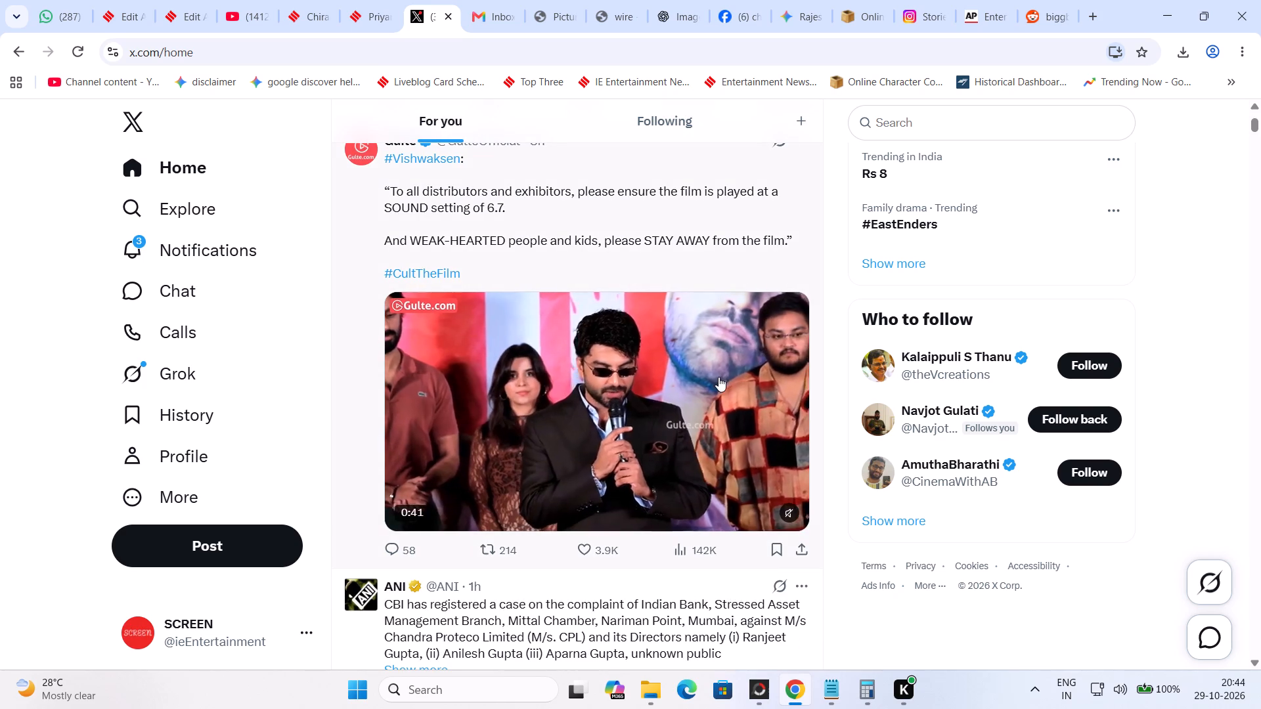
pyautogui.scroll(-4, 719, 377)
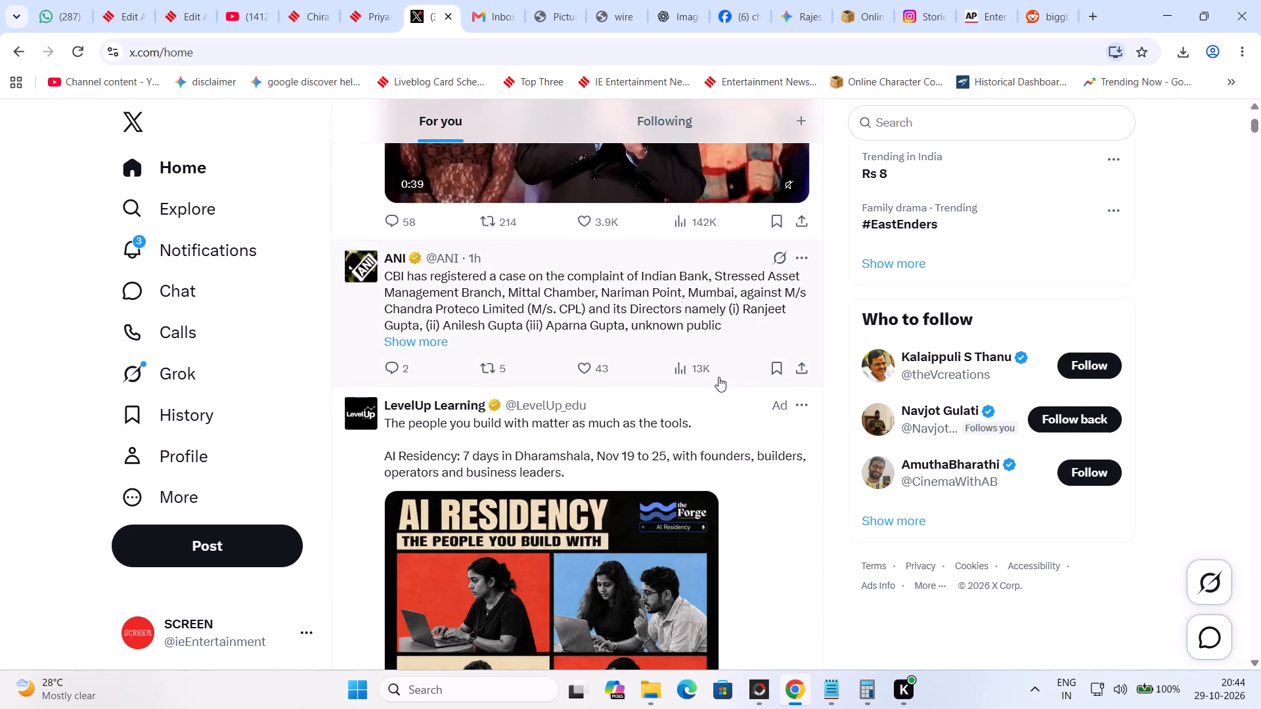
pyautogui.scroll(-9, 719, 377)
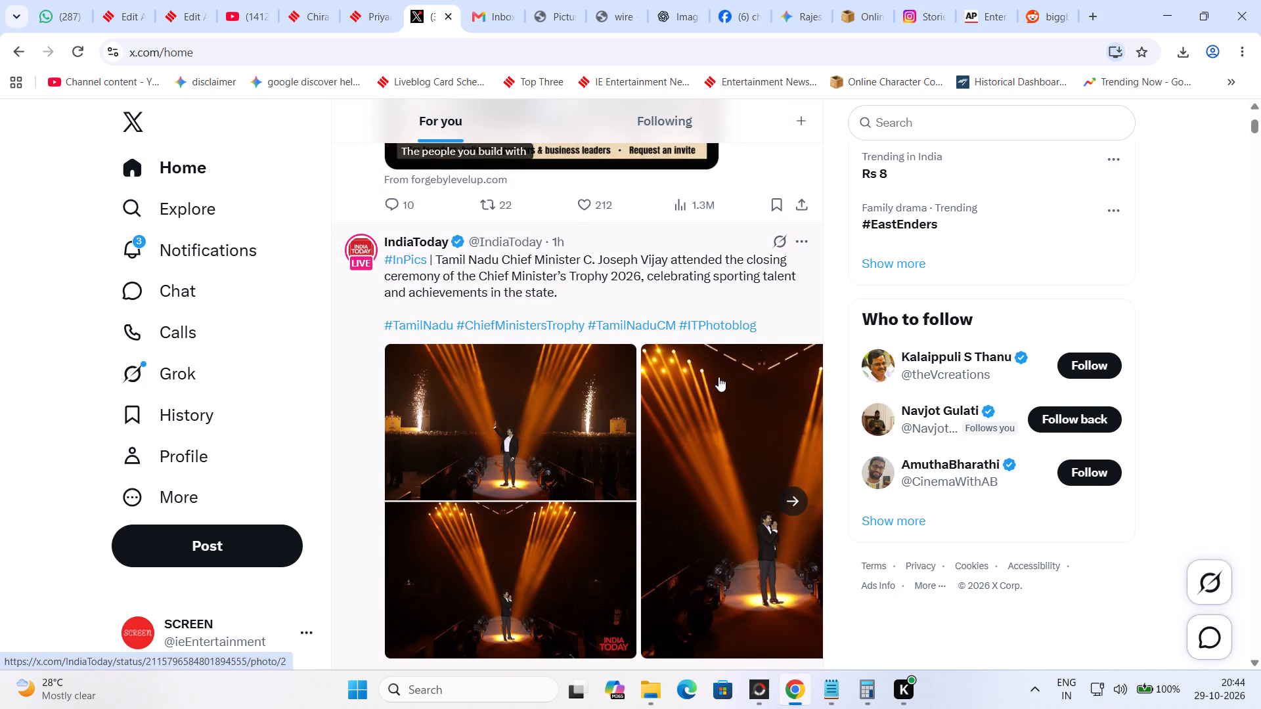
pyautogui.scroll(-8, 719, 377)
pyautogui.scroll(1, 727, 477)
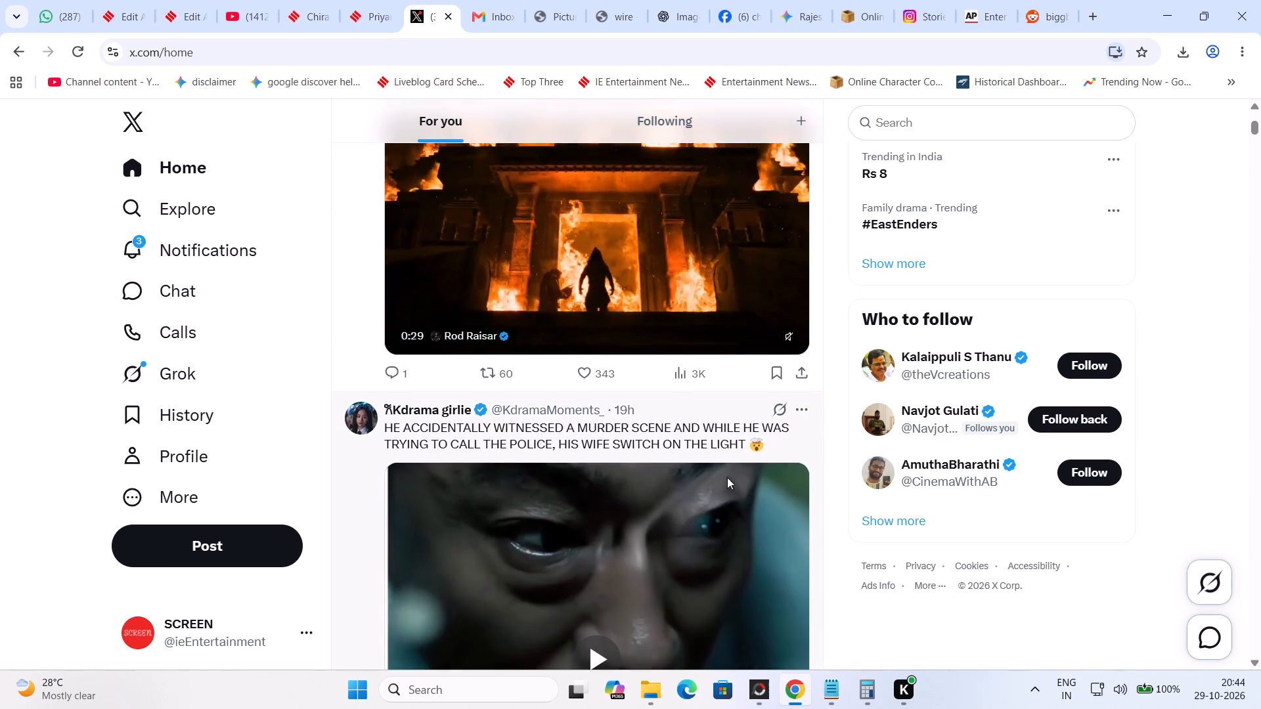
pyautogui.scroll(1, 727, 477)
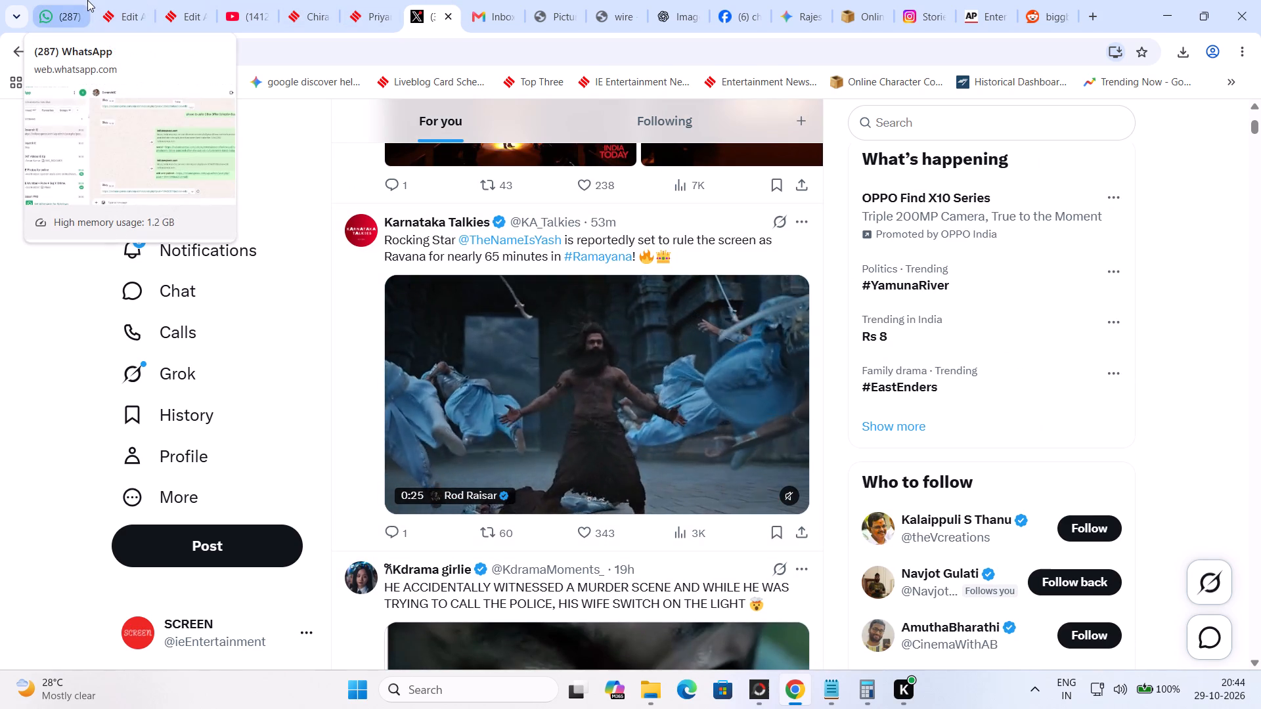
# Open the bookmarked Google News Entertainment latest page in place of the YouTube home page.
pyautogui.click(286, 0)
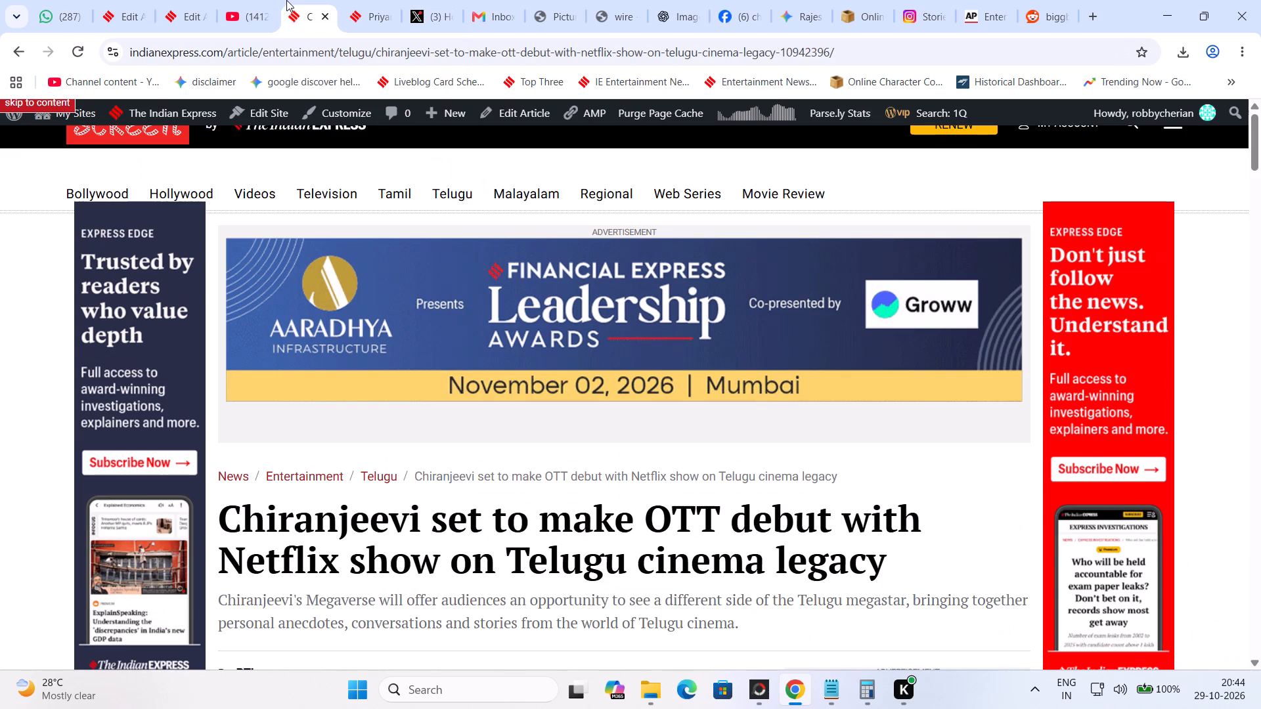
pyautogui.click(263, 0)
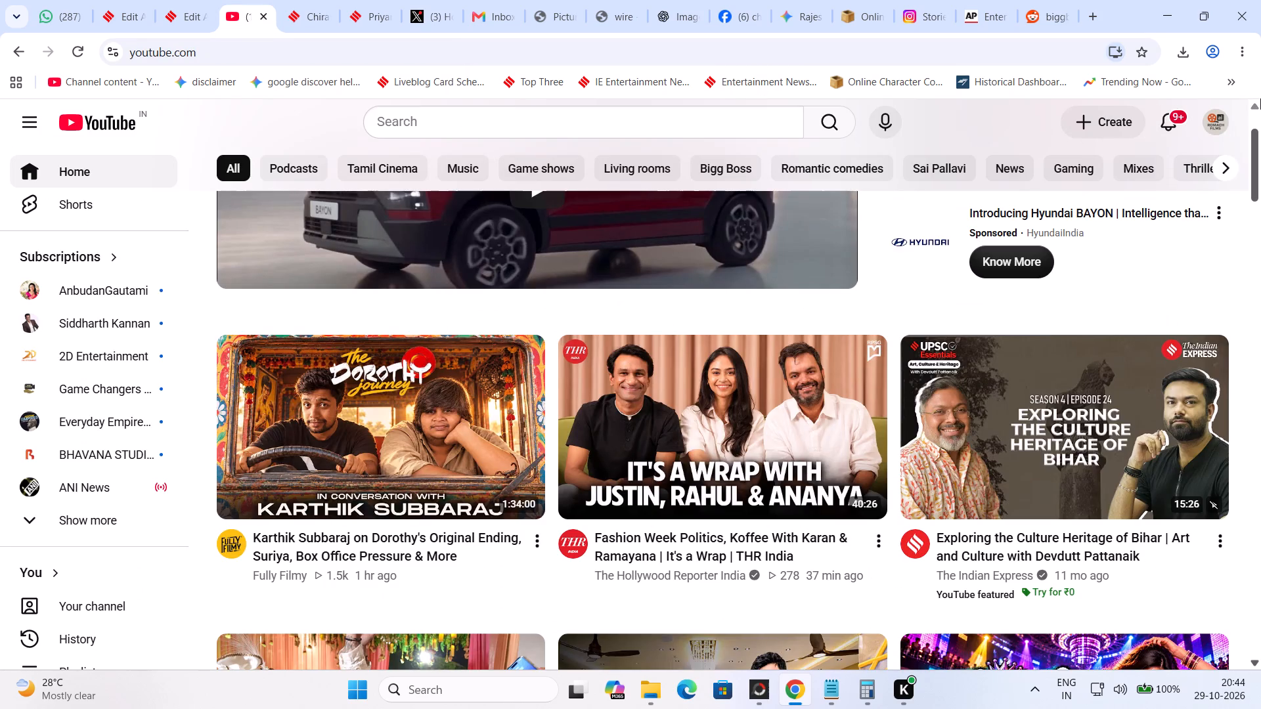
pyautogui.click(1255, 93)
pyautogui.click(1233, 81)
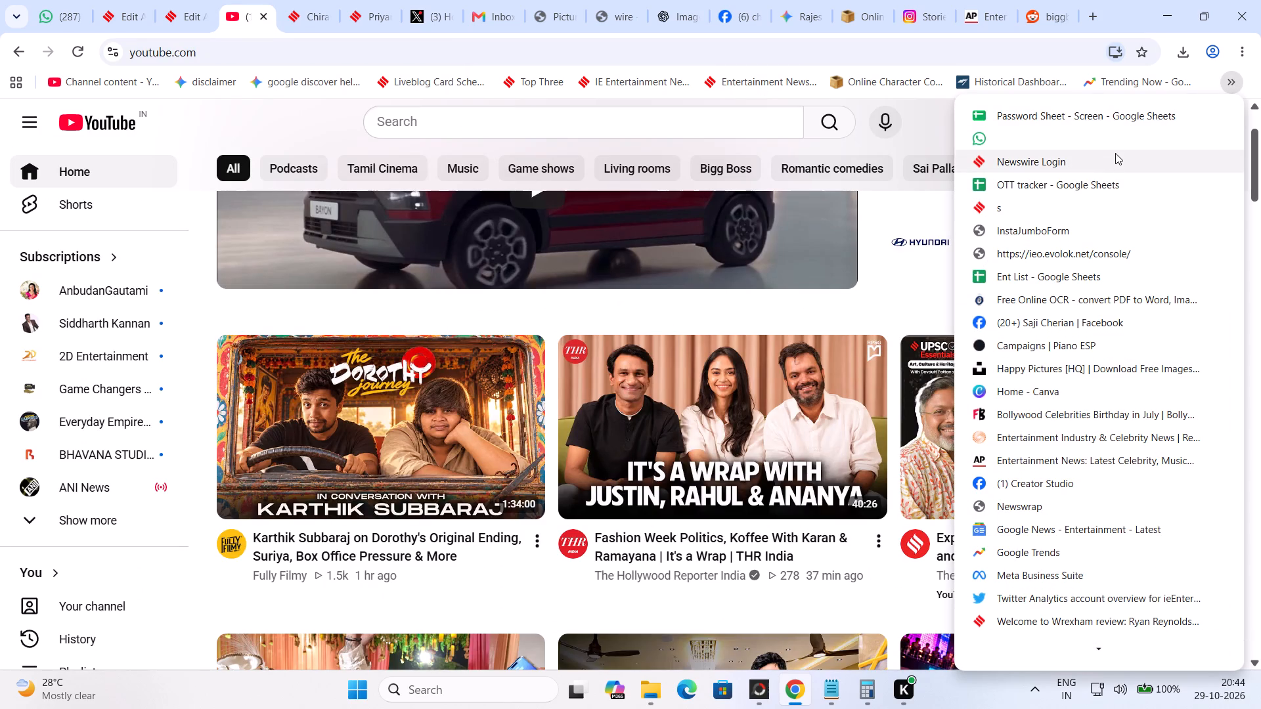
pyautogui.scroll(4, 1078, 284)
pyautogui.scroll(-17, 1078, 284)
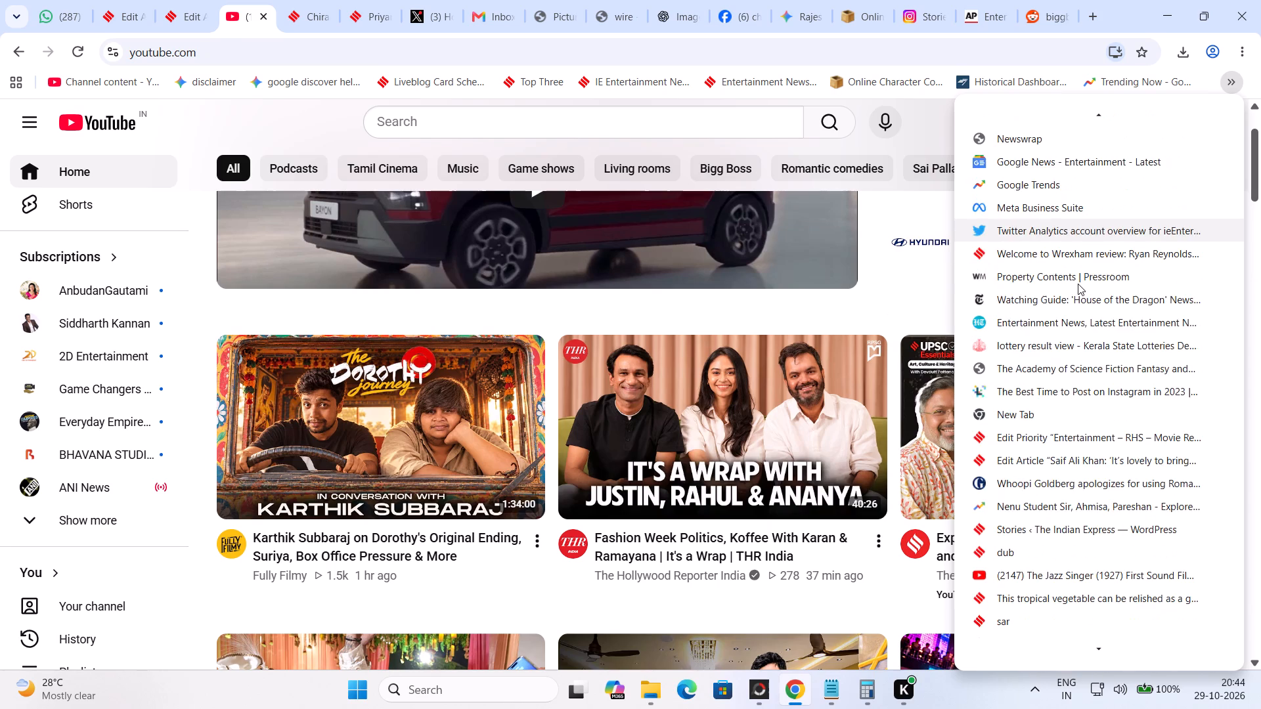
pyautogui.scroll(-5, 1078, 284)
pyautogui.scroll(-5, 1078, 377)
pyautogui.scroll(16, 1078, 379)
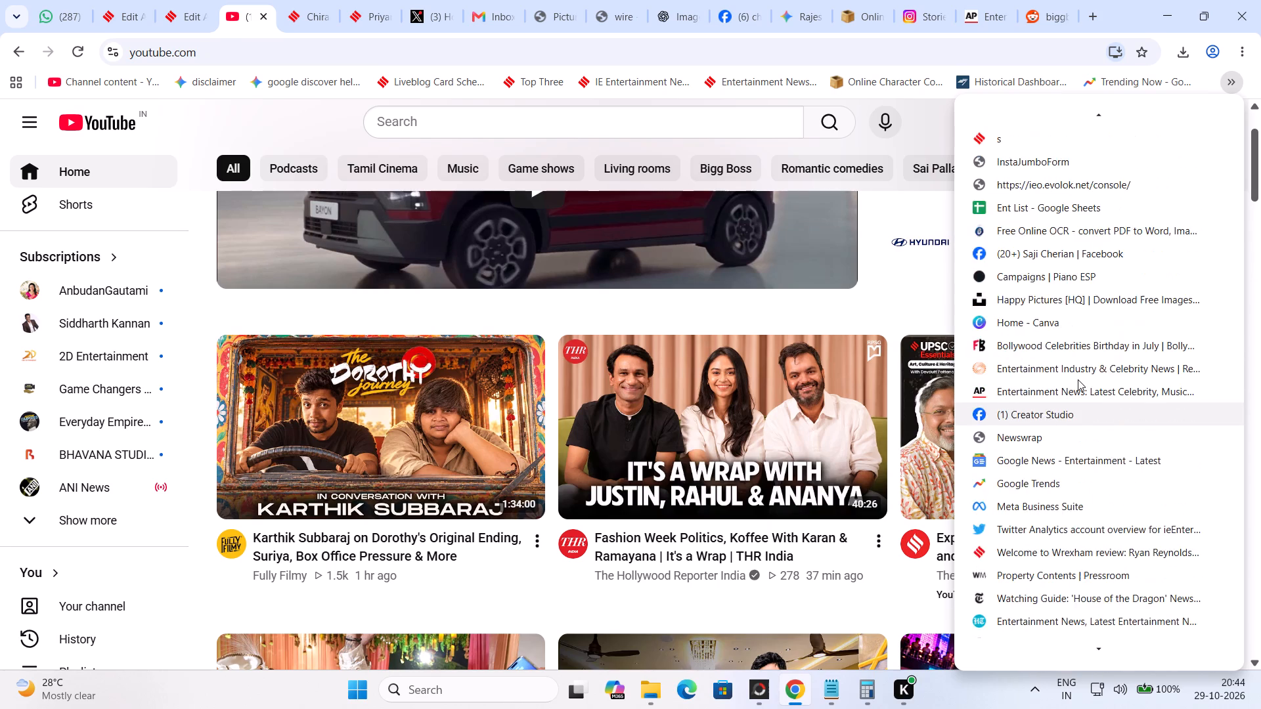
pyautogui.scroll(2, 1078, 379)
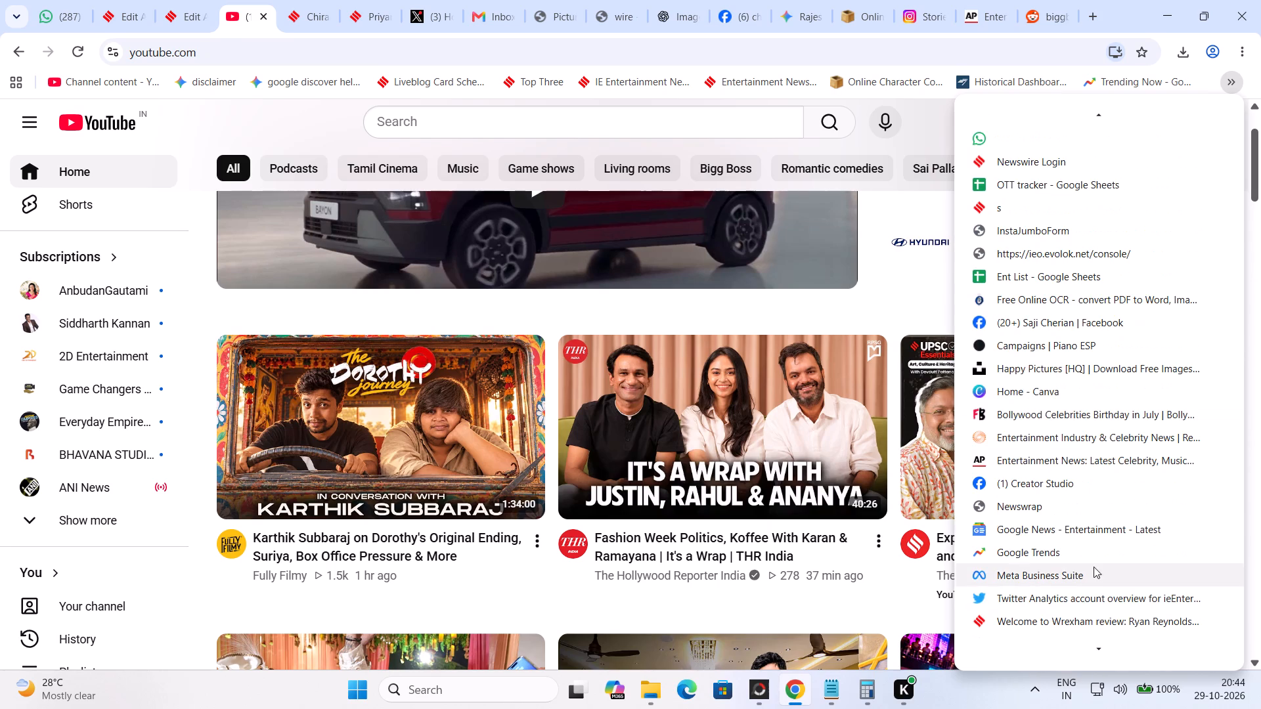
pyautogui.click(1114, 525)
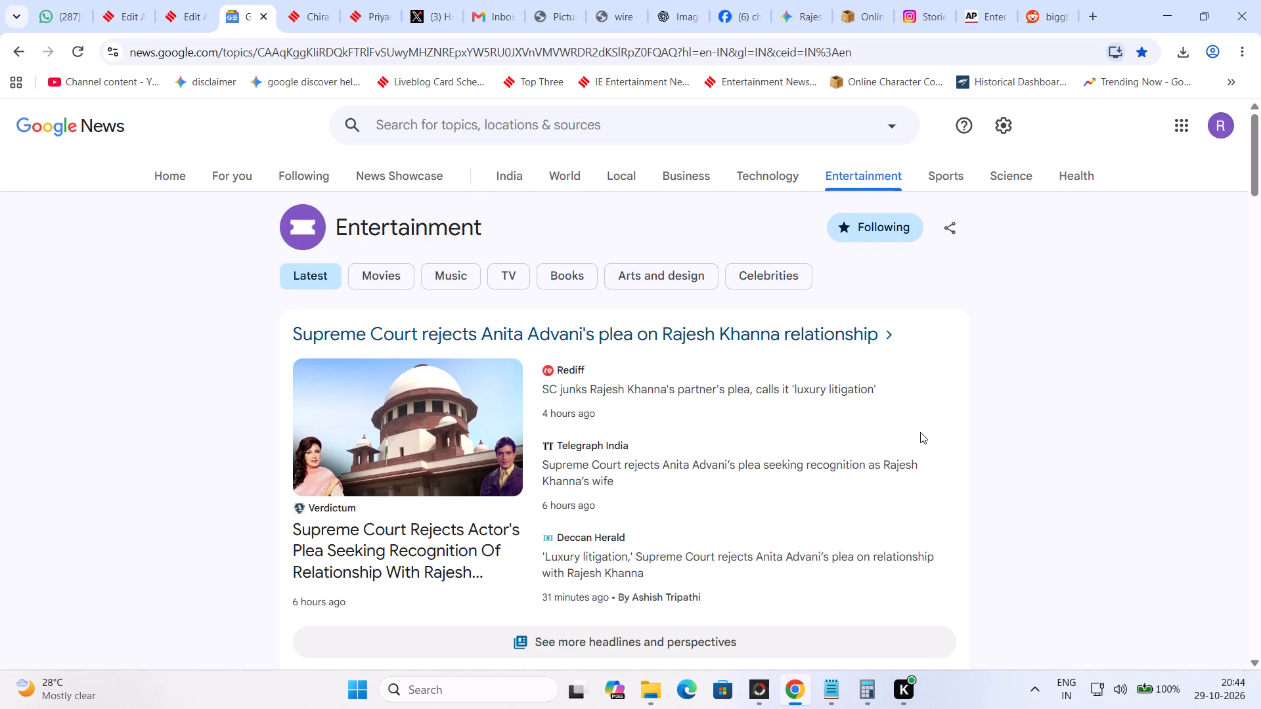
# Look through the latest Entertainment headlines on Google News for current film and celebrity stories.
pyautogui.scroll(-2, 920, 432)
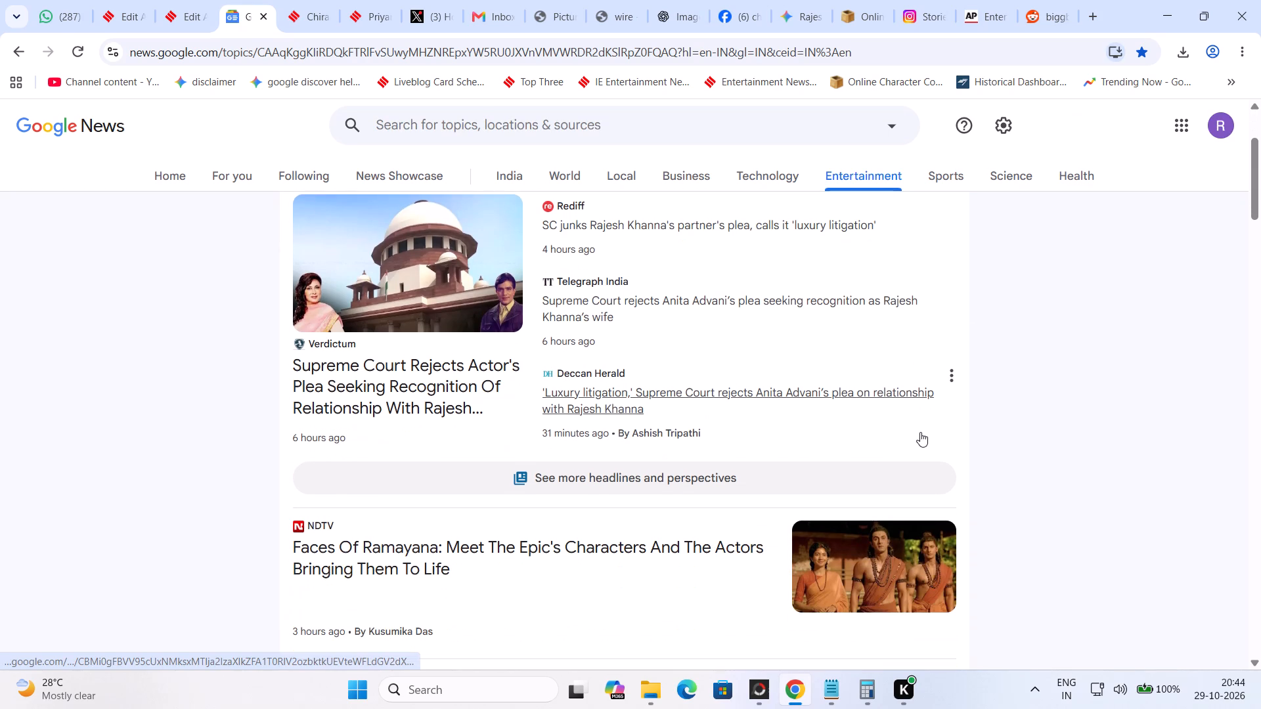
pyautogui.scroll(-2, 920, 432)
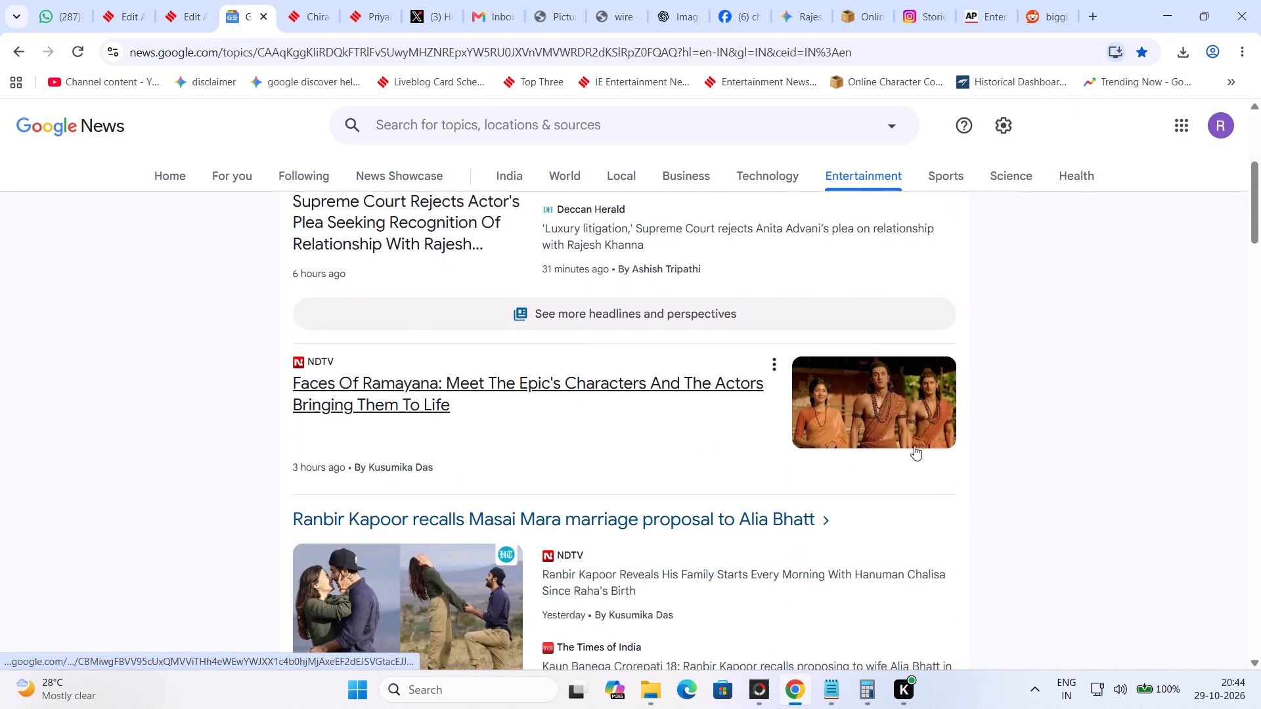
pyautogui.scroll(-6, 906, 462)
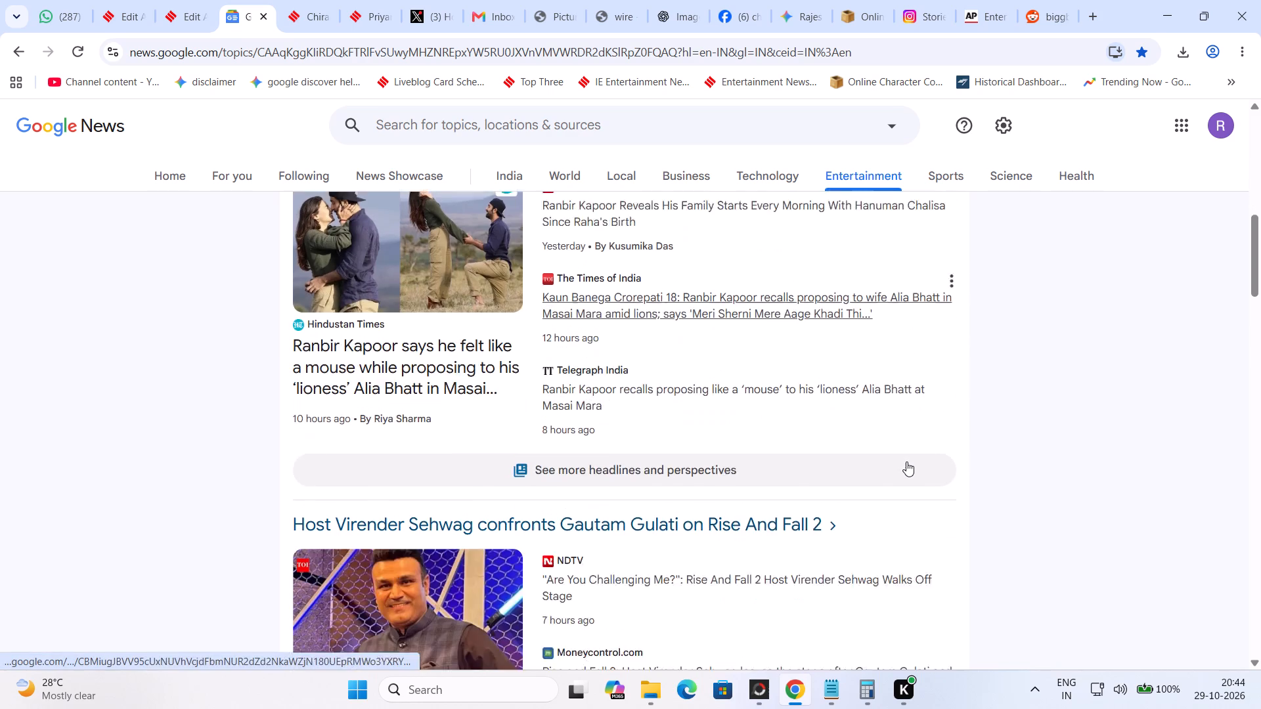
pyautogui.scroll(-4, 906, 462)
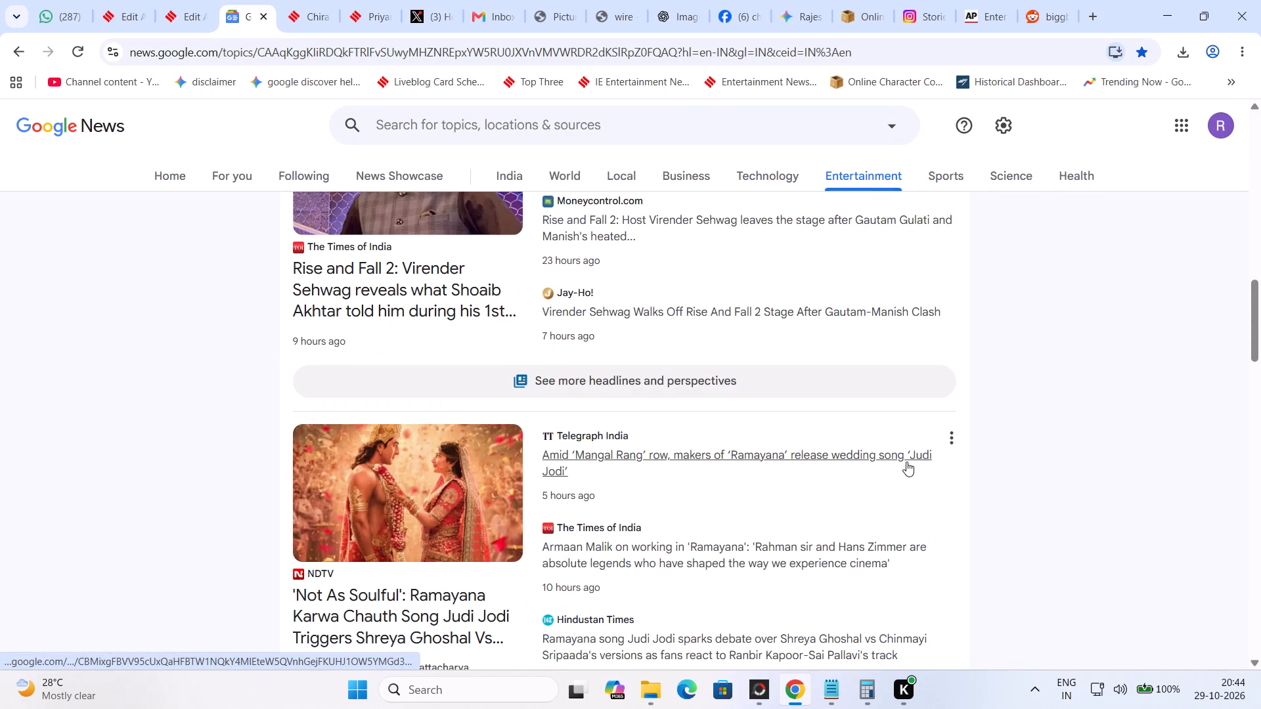
pyautogui.scroll(2, 676, 456)
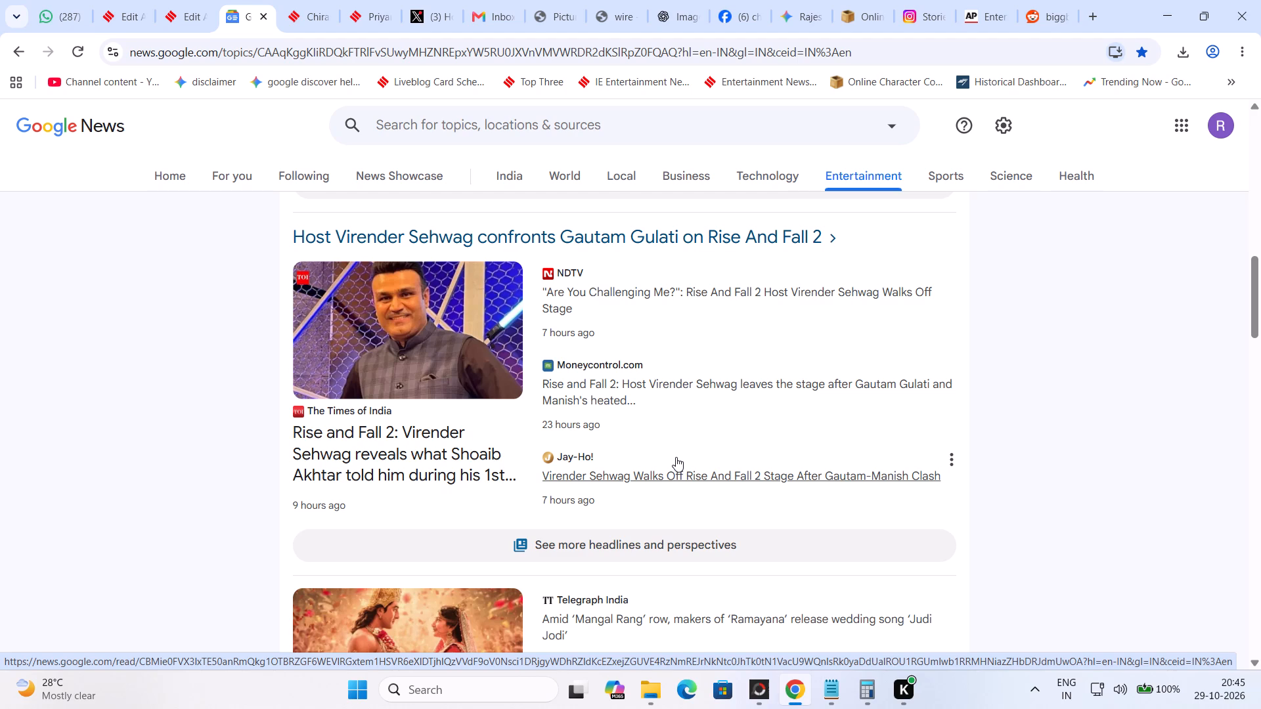
pyautogui.scroll(-5, 676, 457)
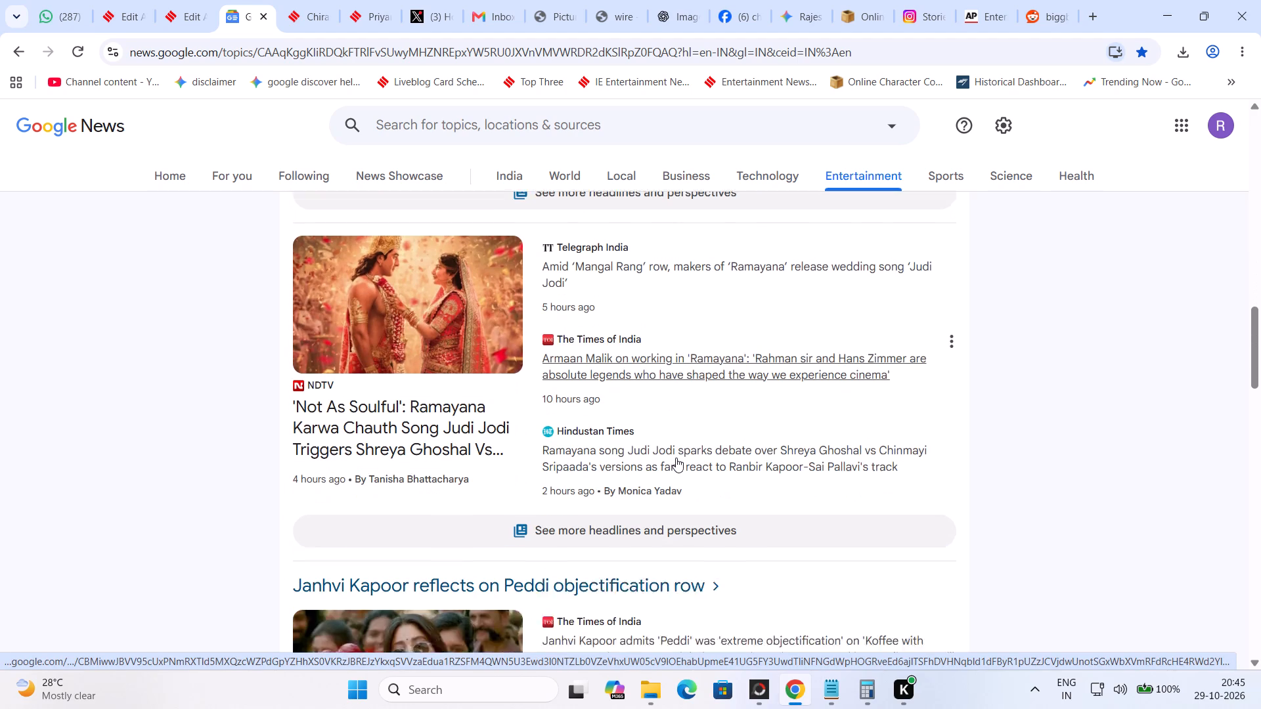
pyautogui.scroll(-3, 676, 458)
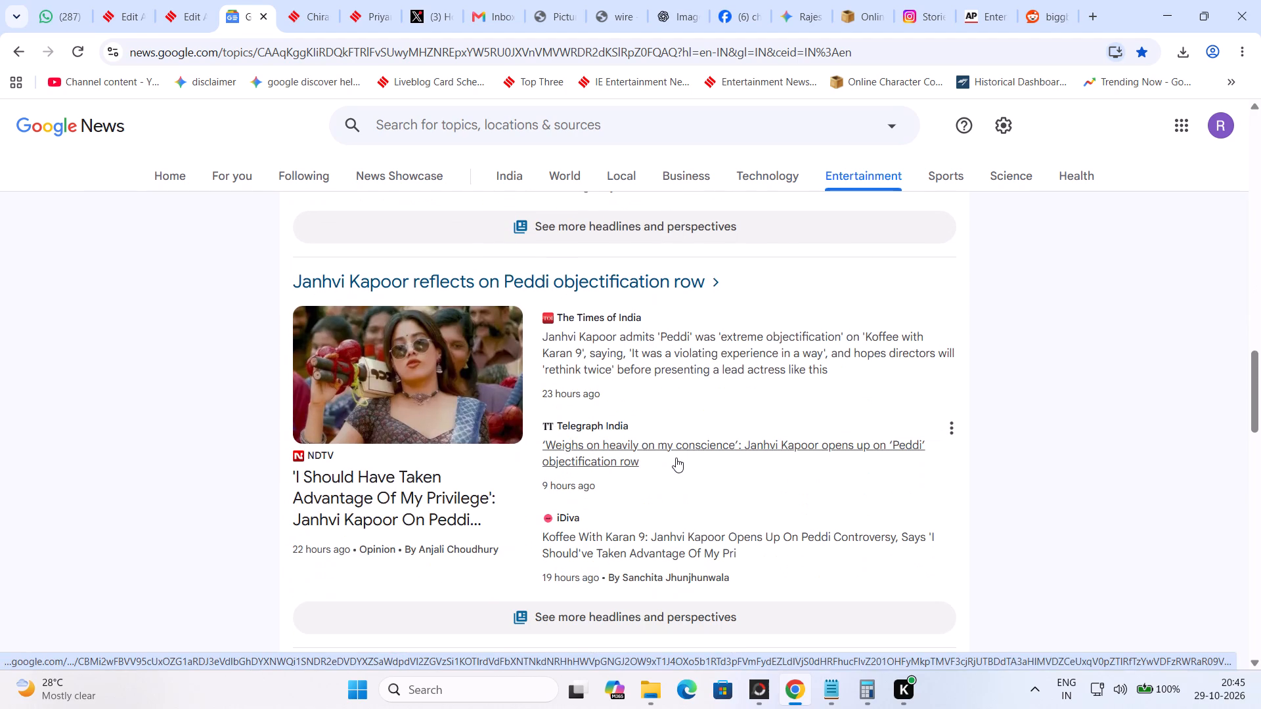
pyautogui.scroll(-4, 676, 458)
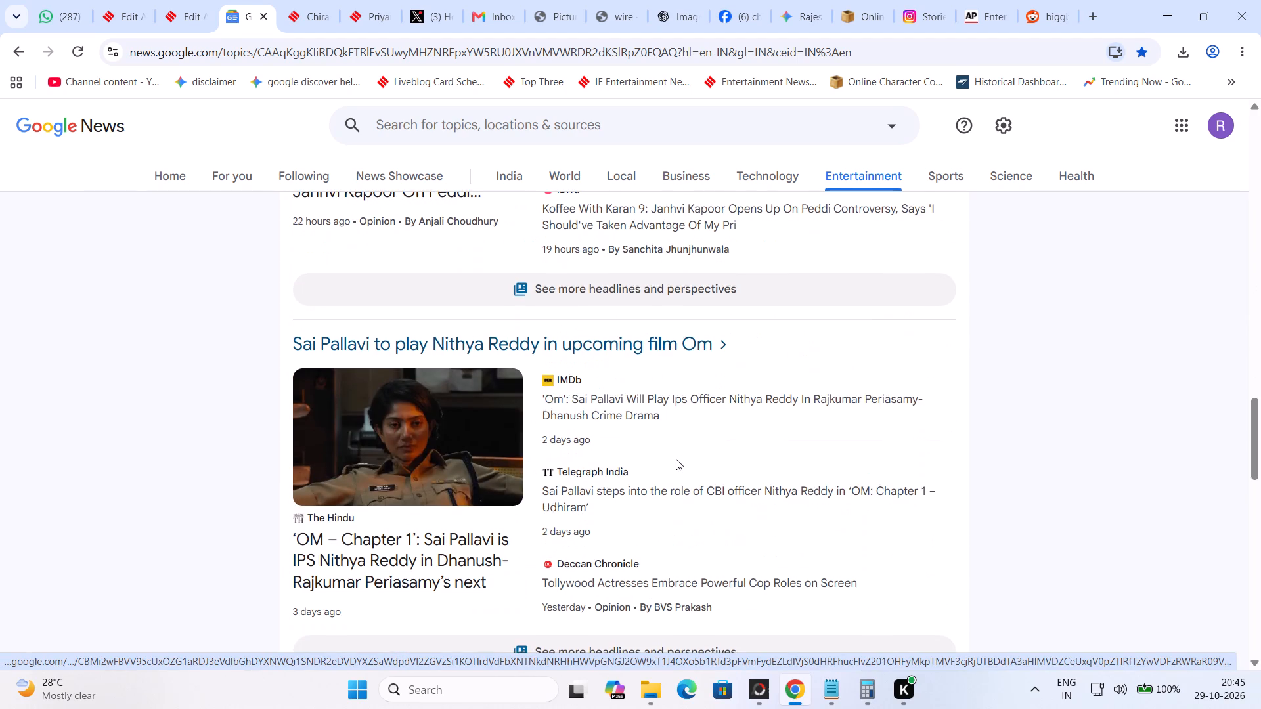
# Look further down the Google News Entertainment page through more film and celebrity headlines.
pyautogui.scroll(-4, 676, 459)
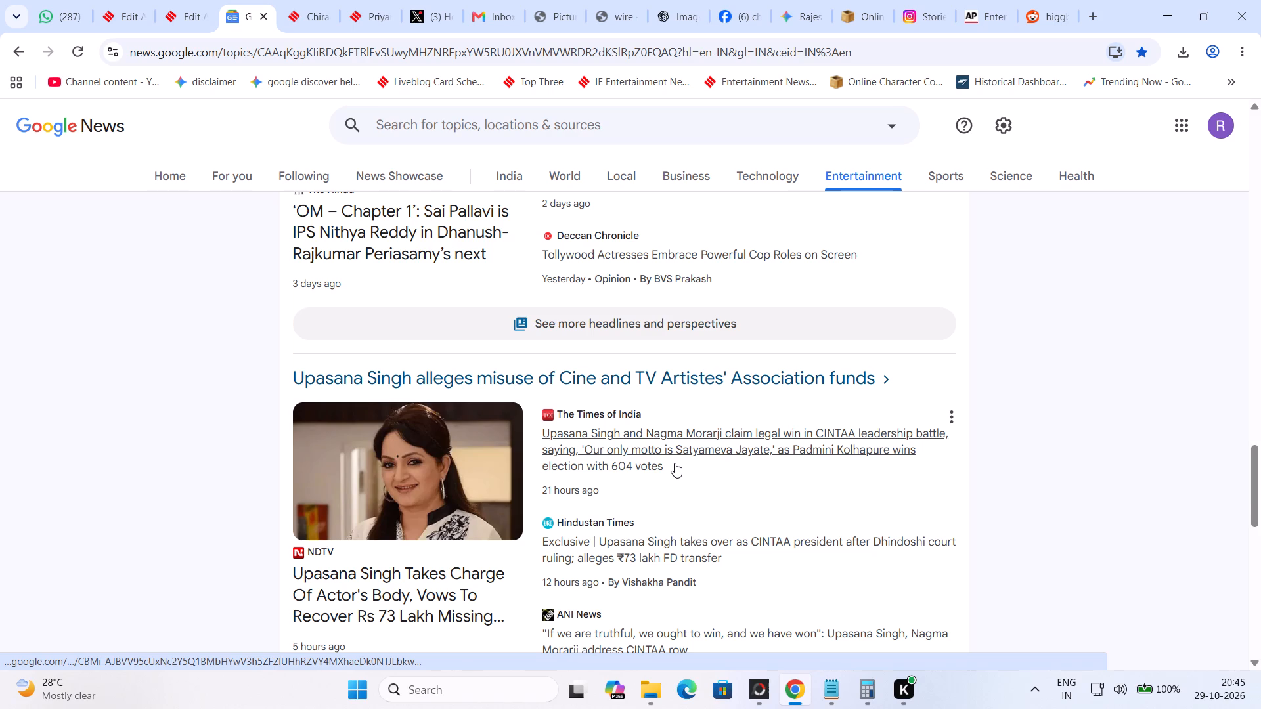
pyautogui.scroll(-7, 678, 462)
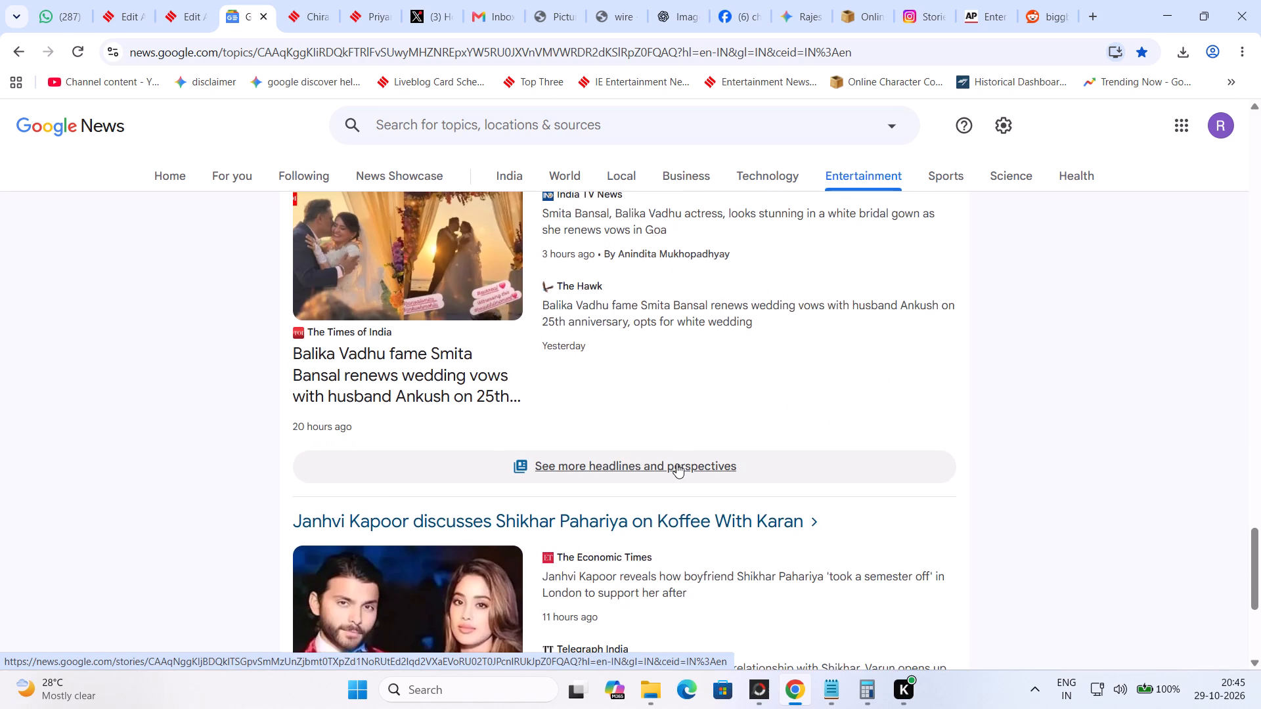
pyautogui.scroll(1, 673, 465)
pyautogui.scroll(-6, 673, 465)
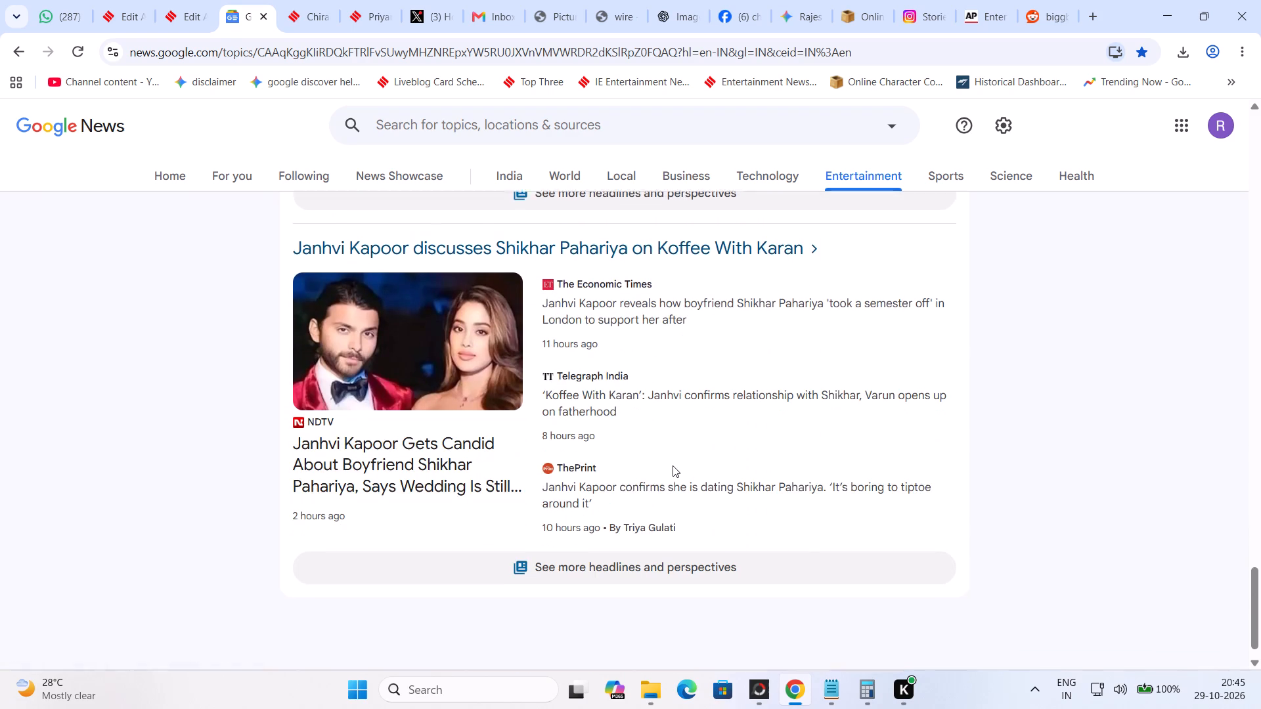
pyautogui.scroll(-9, 673, 465)
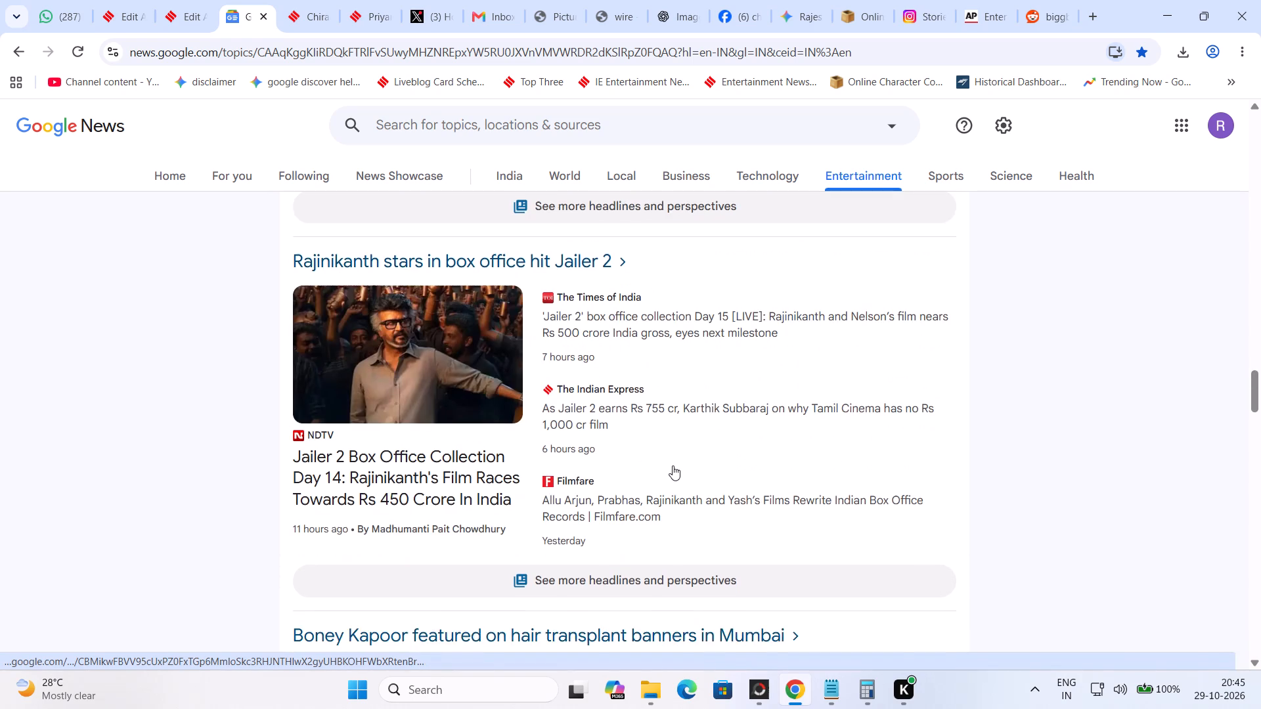
pyautogui.scroll(-6, 673, 465)
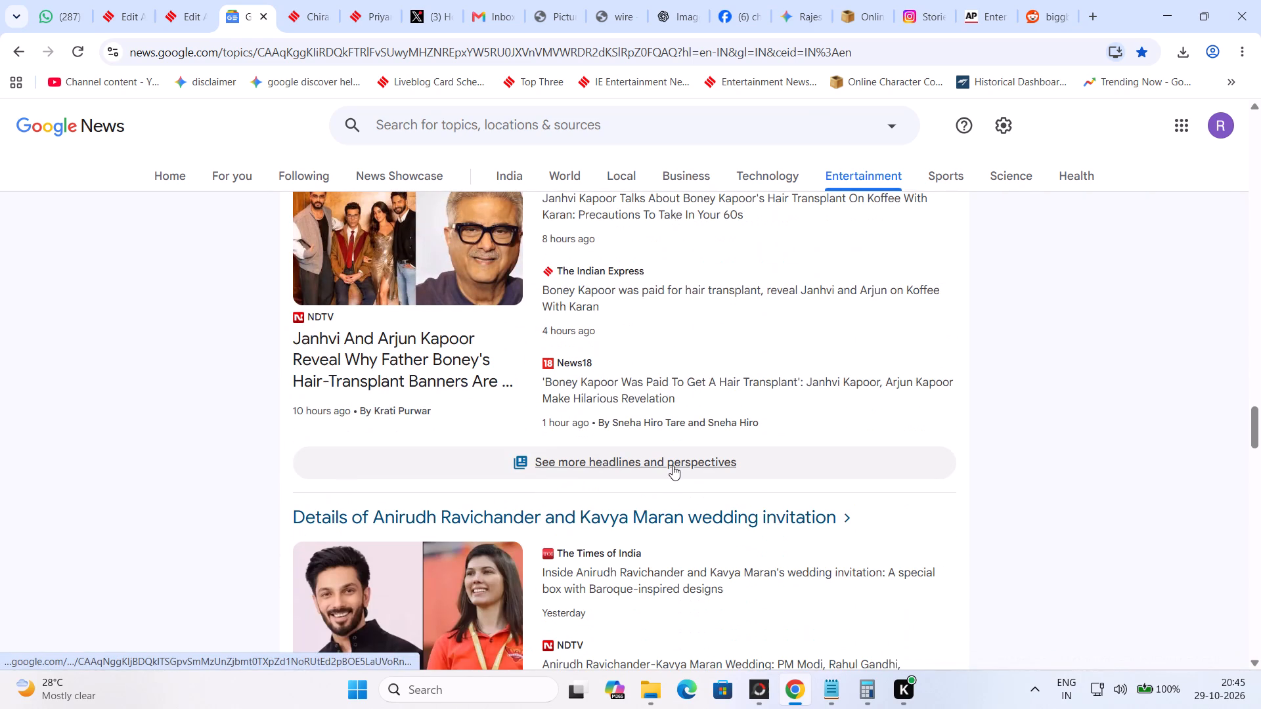
pyautogui.scroll(-7, 673, 465)
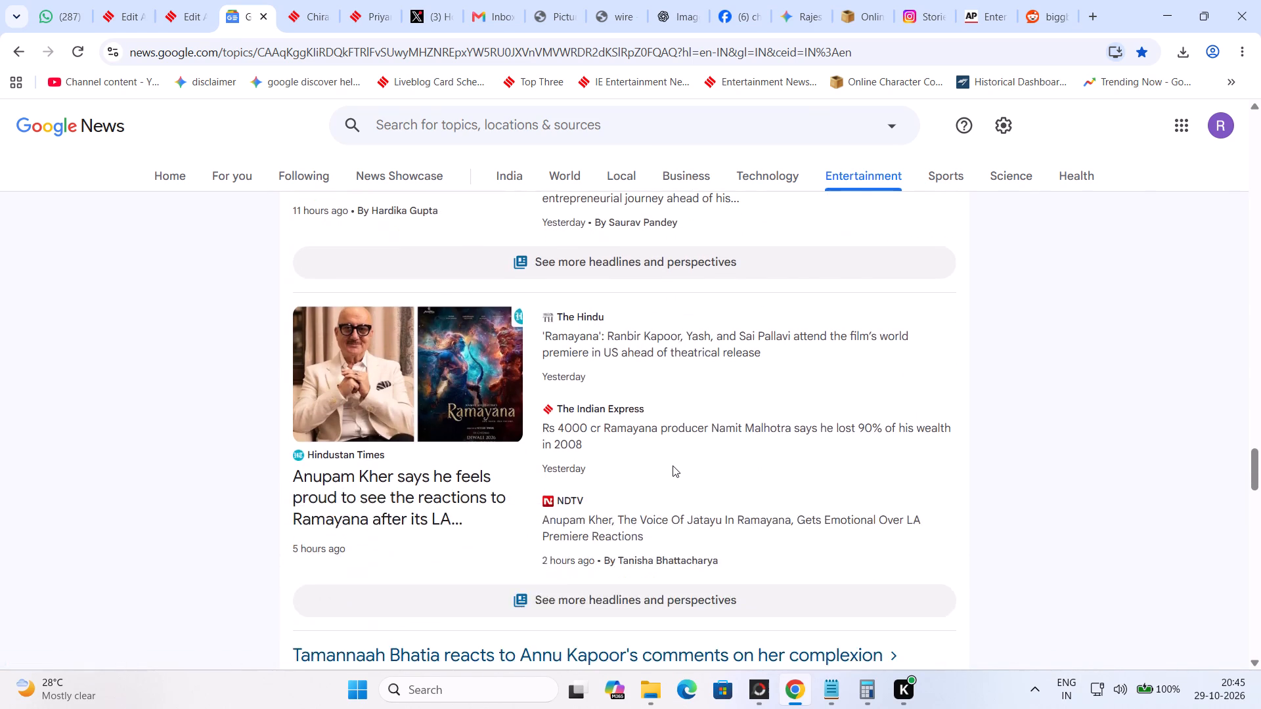
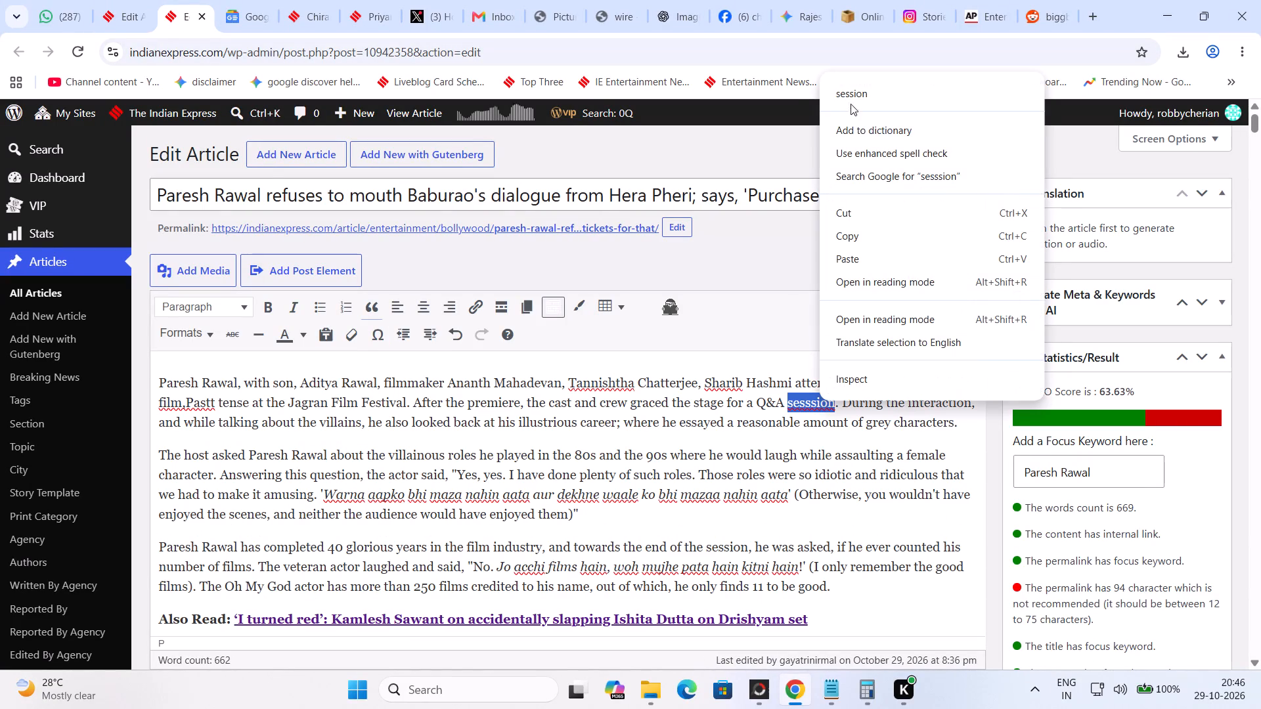
# Correct the misspelled word after "Q&A" in the article's opening paragraph to "session".
pyautogui.click(858, 94)
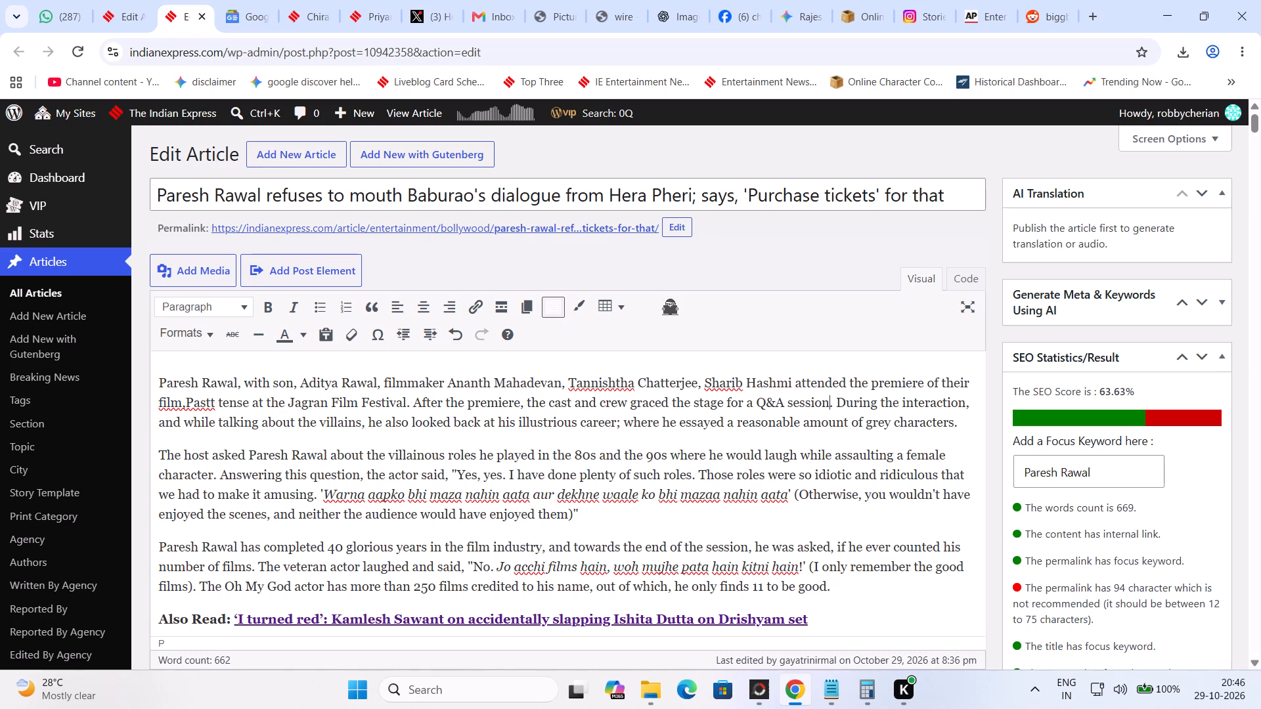
# Replace "and while talking about the villains, he also" in the opening paragraph with "Paresh".
pyautogui.moveTo(407, 425); pyautogui.dragTo(144, 421)
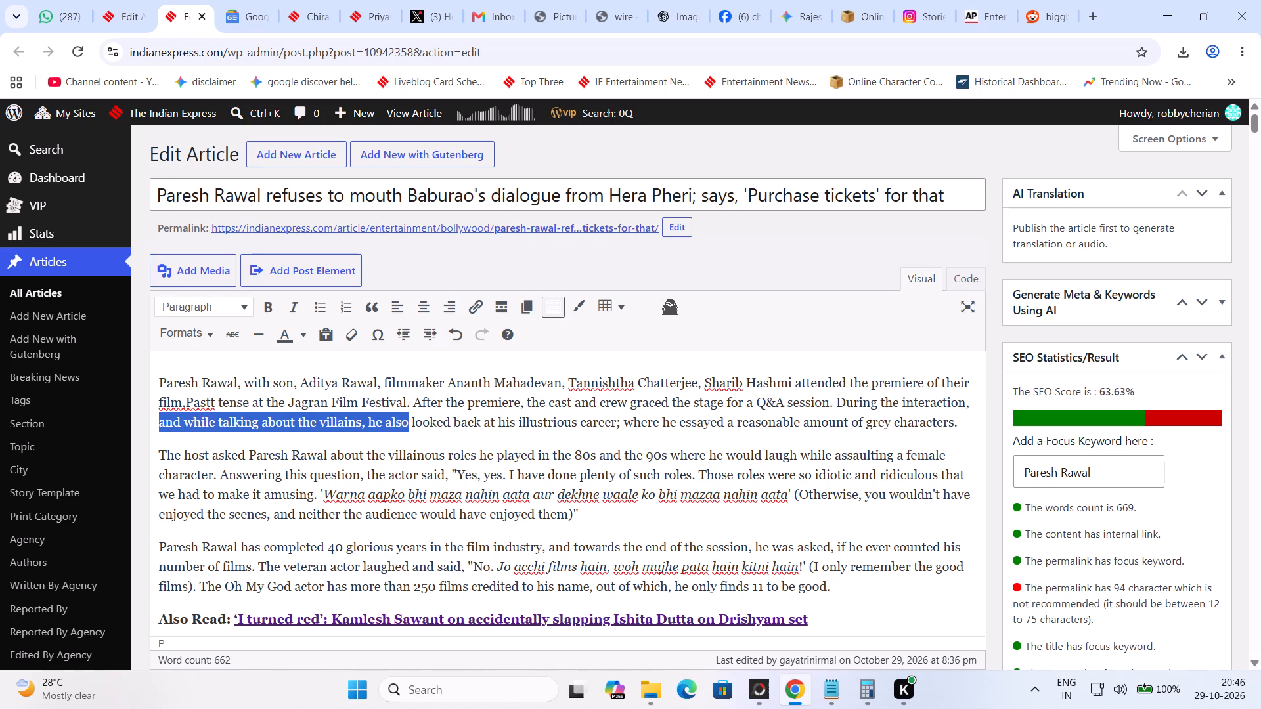
pyautogui.press('BackSpace')
pyautogui.write('resh')
# Delete the closing clause "; where he essayed a reasonable amount of grey characters" after "illustrious career" in the opening paragraph.
pyautogui.press('Right')
pyautogui.press('Right')
pyautogui.press('Right')
pyautogui.press('Right')
pyautogui.press('Right')
pyautogui.press('Right')
pyautogui.press('Right')
pyautogui.press('Right')
pyautogui.press('Right')
pyautogui.press('Right')
pyautogui.press('Right')
pyautogui.press('Right')
pyautogui.press('Right')
pyautogui.press('Right')
pyautogui.press('Right')
pyautogui.press('Right')
pyautogui.press('Right')
pyautogui.press('Right')
pyautogui.press('Right')
pyautogui.press('Right')
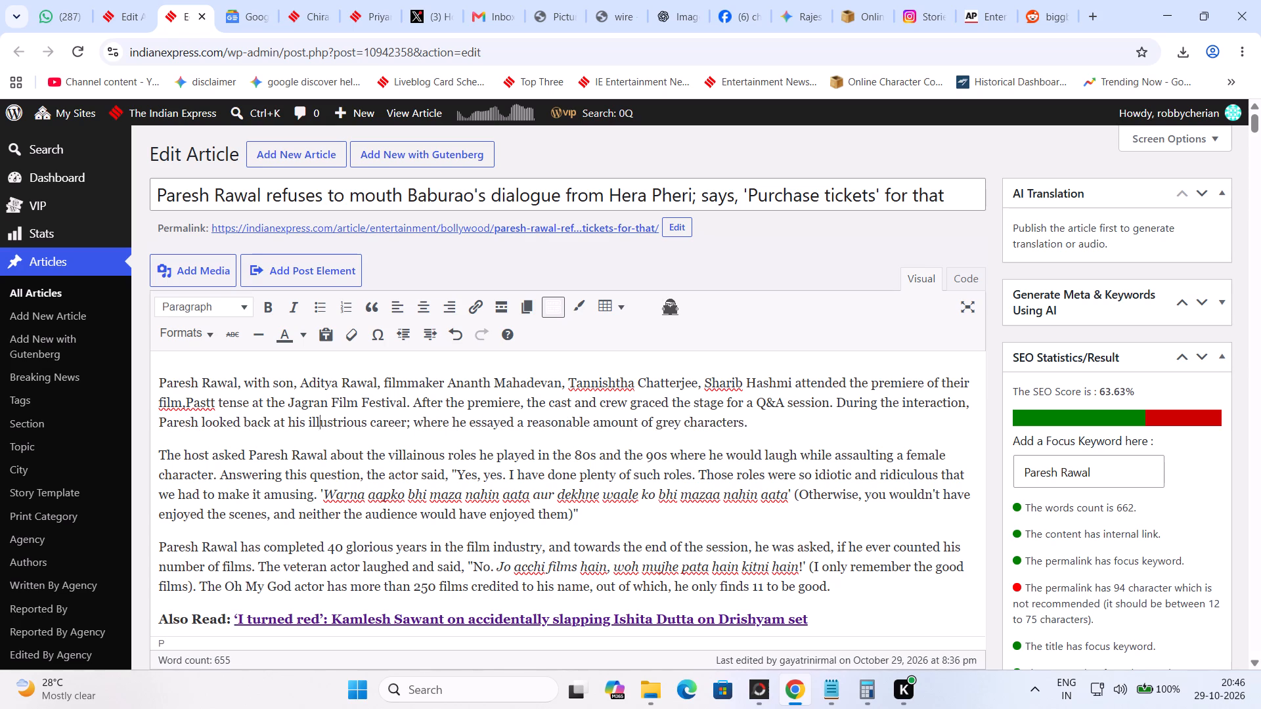
pyautogui.press('Left')
pyautogui.press('Left')
pyautogui.press('BackSpace')
pyautogui.press('Delete')
pyautogui.press('Delete')
pyautogui.press('Delete')
pyautogui.press('Delete')
pyautogui.press('Delete')
pyautogui.press('Delete')
pyautogui.press('Delete')
pyautogui.press('Delete')
pyautogui.press('Delete')
pyautogui.press('Delete')
pyautogui.press('Delete')
pyautogui.press('Delete')
pyautogui.press('Delete')
pyautogui.press('Delete')
pyautogui.press('Delete')
pyautogui.press('Delete')
pyautogui.press('Delete')
pyautogui.press('Delete')
pyautogui.press('Delete')
pyautogui.press('Delete')
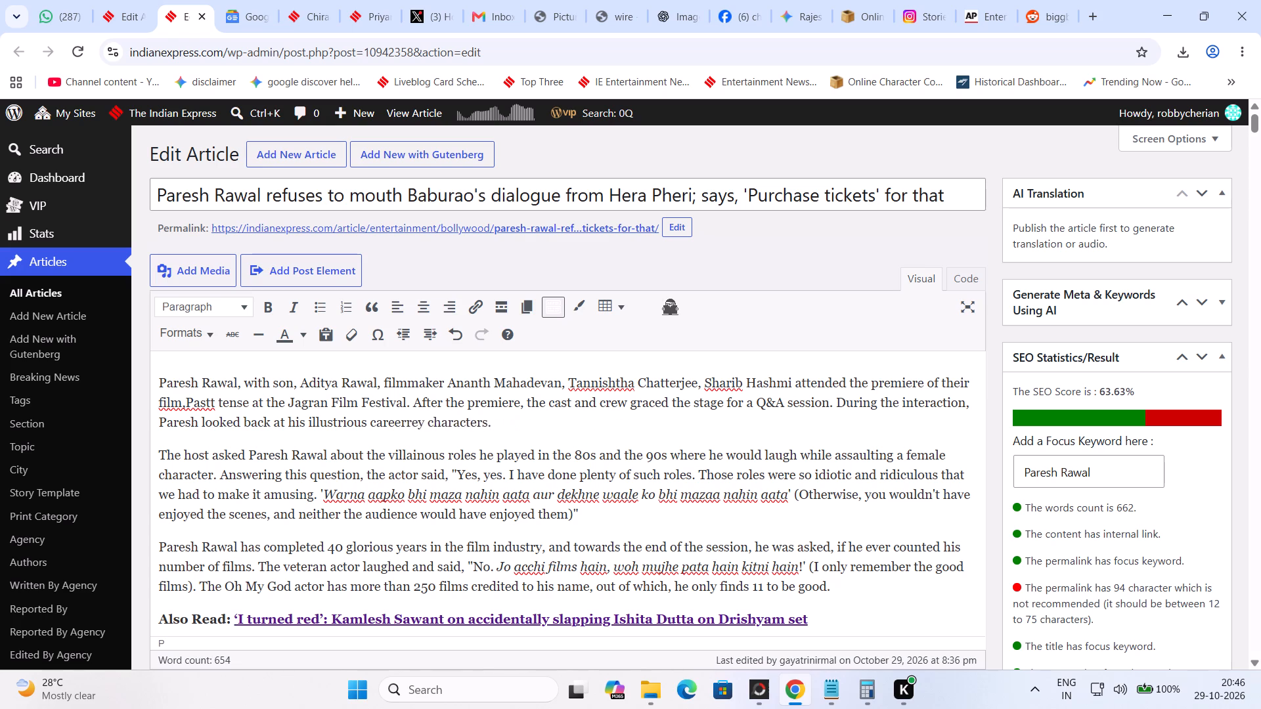
# End the opening paragraph's last sentence with a full stop after "career".
pyautogui.press('Left')
pyautogui.press('Right')
pyautogui.press('Left')
pyautogui.press('Left')
pyautogui.press('Left')
pyautogui.press('Left')
pyautogui.press('Left')
pyautogui.press('Left')
pyautogui.press('Left')
pyautogui.press('Left')
pyautogui.press('Left')
pyautogui.press('Left')
pyautogui.press('Left')
pyautogui.press('Left')
pyautogui.press('Left')
pyautogui.press('Left')
pyautogui.press('Left')
pyautogui.press('Left')
pyautogui.press('Left')
pyautogui.press('Left')
pyautogui.press('Left')
pyautogui.press('Left')
pyautogui.press('Left')
pyautogui.press('Left')
pyautogui.press('Left')
pyautogui.press('Left')
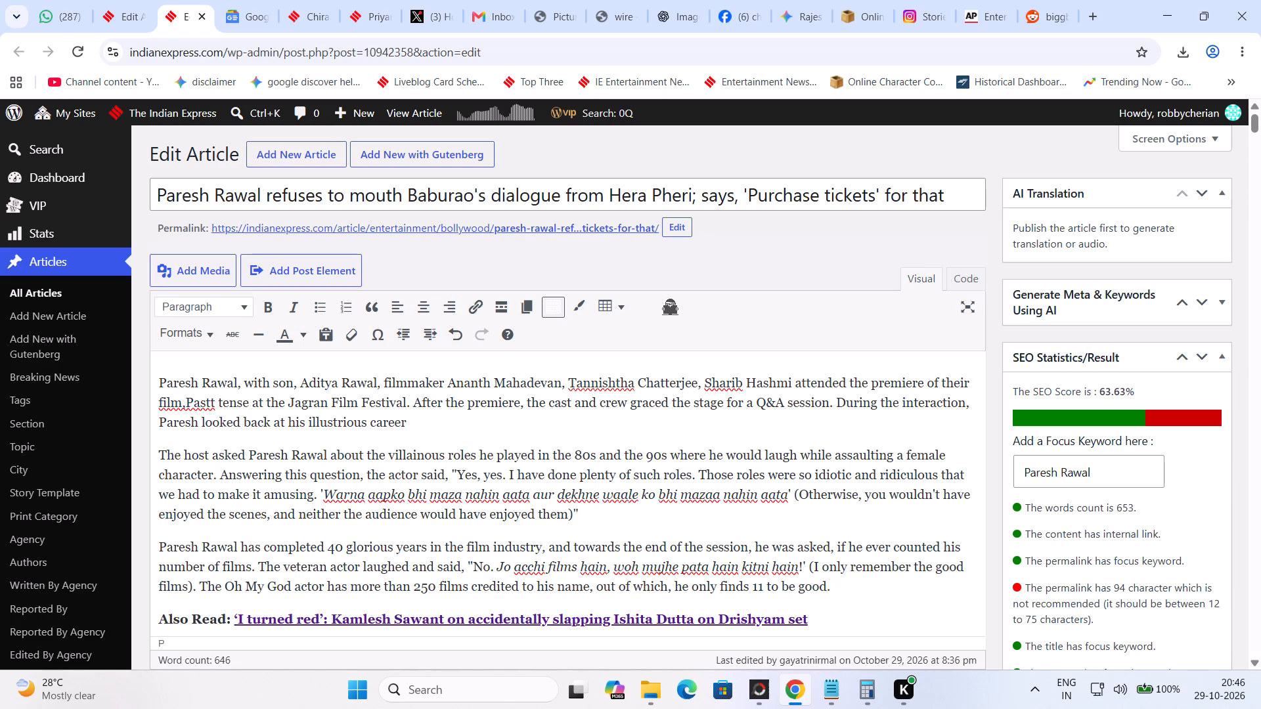
pyautogui.press('Right')
pyautogui.press('Right')
pyautogui.press('Right')
pyautogui.press('Right')
pyautogui.press('Right')
pyautogui.press('Right')
pyautogui.press('Right')
pyautogui.press('Right')
pyautogui.press('Right')
pyautogui.press('Right')
pyautogui.press('Right')
pyautogui.press('Right')
pyautogui.press('Right')
pyautogui.press('Right')
pyautogui.press('Right')
pyautogui.press('Right')
pyautogui.press('Right')
pyautogui.press('Right')
pyautogui.press('Right')
pyautogui.press('Right')
pyautogui.press('.')
# Replace "looked back at" with "got candid about" before "his illustrious career" in the opening paragraph.
pyautogui.press('Left')
pyautogui.press('Left')
pyautogui.press('Left')
pyautogui.press('Left')
pyautogui.press('Left')
pyautogui.press('Left')
pyautogui.press('Left')
pyautogui.press('Left')
pyautogui.press('Left')
pyautogui.press('Left')
pyautogui.press('Left')
pyautogui.press('Left')
pyautogui.press('Left')
pyautogui.press('Left')
pyautogui.press('Left')
pyautogui.press('Left')
pyautogui.press('Left')
pyautogui.press('Left')
pyautogui.press('Left')
pyautogui.press('Left')
pyautogui.press('BackSpace')
pyautogui.press('BackSpace')
pyautogui.press('BackSpace')
pyautogui.press('BackSpace')
pyautogui.press('BackSpace')
pyautogui.press('BackSpace')
pyautogui.press('BackSpace')
pyautogui.press('BackSpace')
pyautogui.press('BackSpace')
pyautogui.press('BackSpace')
pyautogui.press('BackSpace')
pyautogui.press('BackSpace')
pyautogui.press('BackSpace')
pyautogui.press('BackSpace')
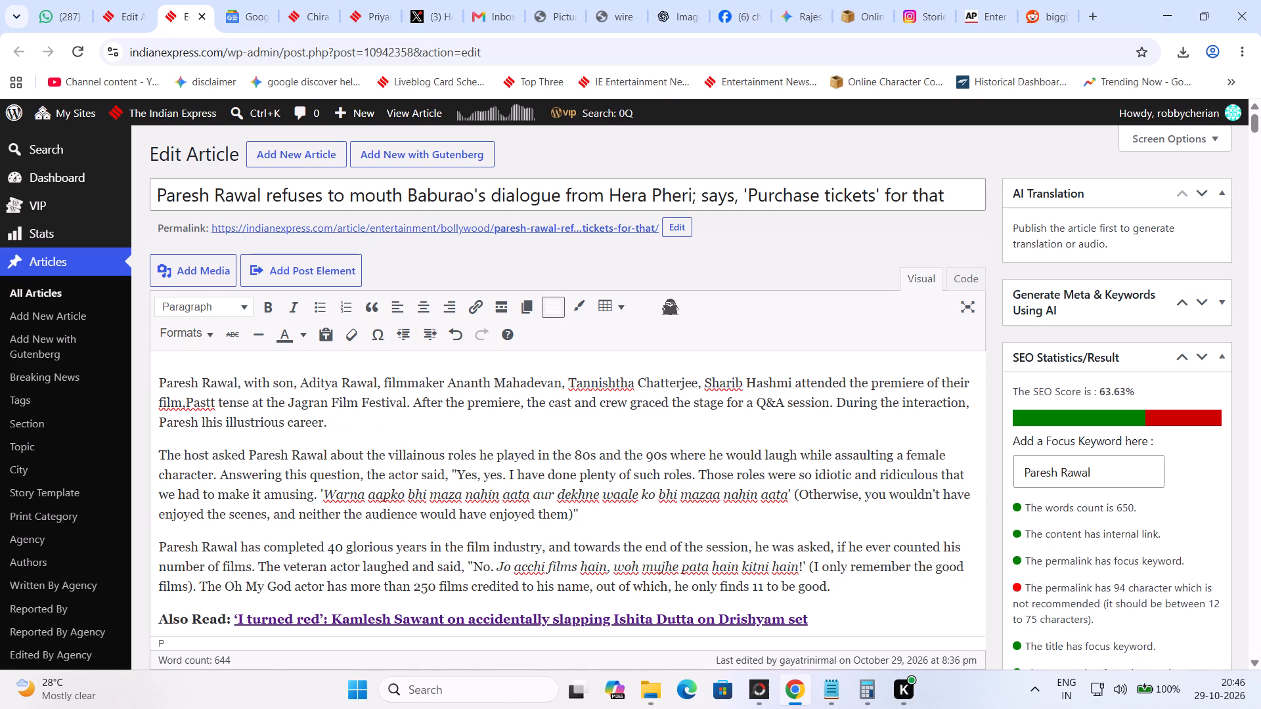
pyautogui.press('BackSpace')
pyautogui.write('got band')
pyautogui.press('BackSpace')
pyautogui.press('BackSpace')
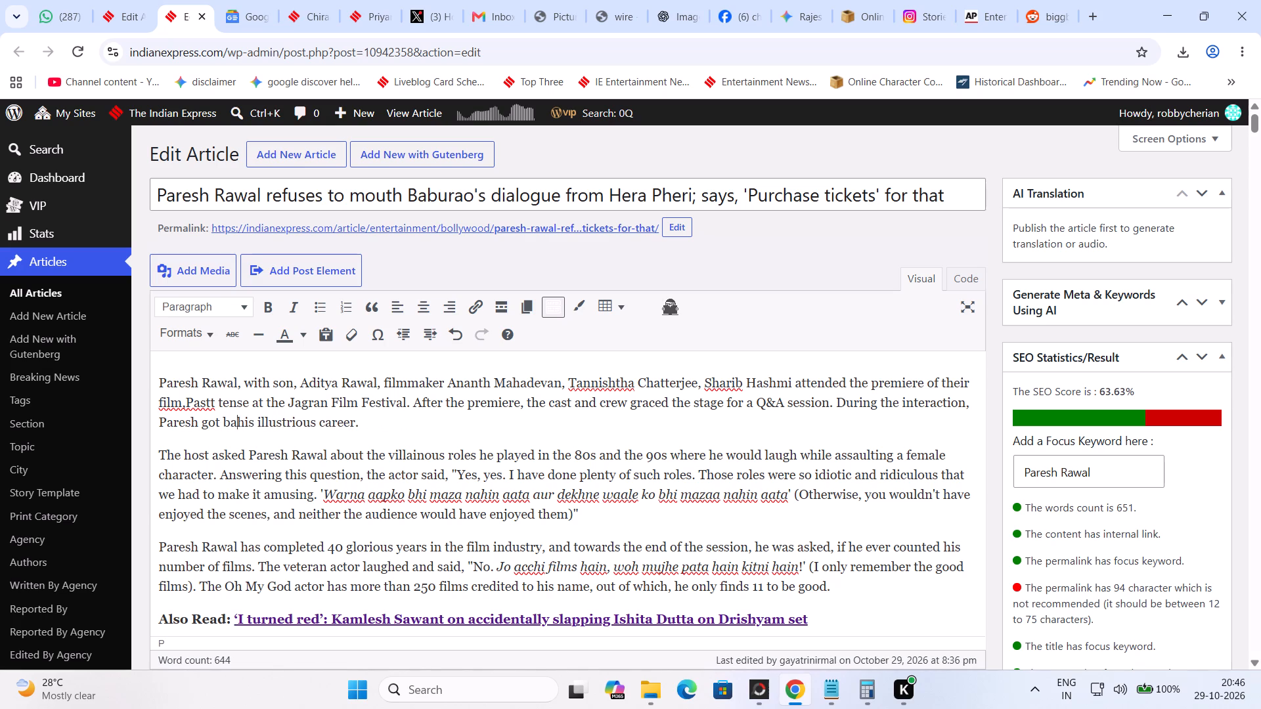
pyautogui.press('BackSpace')
pyautogui.press('BackSpace')
pyautogui.write('candid about')
pyautogui.press('space')
# Begin the second paragraph with "When the host" instead of "The host", lowercasing the article.
pyautogui.press('Right')
pyautogui.press('Right')
pyautogui.press('Right')
pyautogui.press('Right')
pyautogui.press('Right')
pyautogui.press('Right')
pyautogui.press('Right')
pyautogui.press('Right')
pyautogui.press('Right')
pyautogui.press('Right')
pyautogui.press('Right')
pyautogui.press('Right')
pyautogui.press('Right')
pyautogui.press('Right')
pyautogui.press('Right')
pyautogui.press('Right')
pyautogui.press('Right')
pyautogui.press('Right')
pyautogui.press('Right')
pyautogui.press('Right')
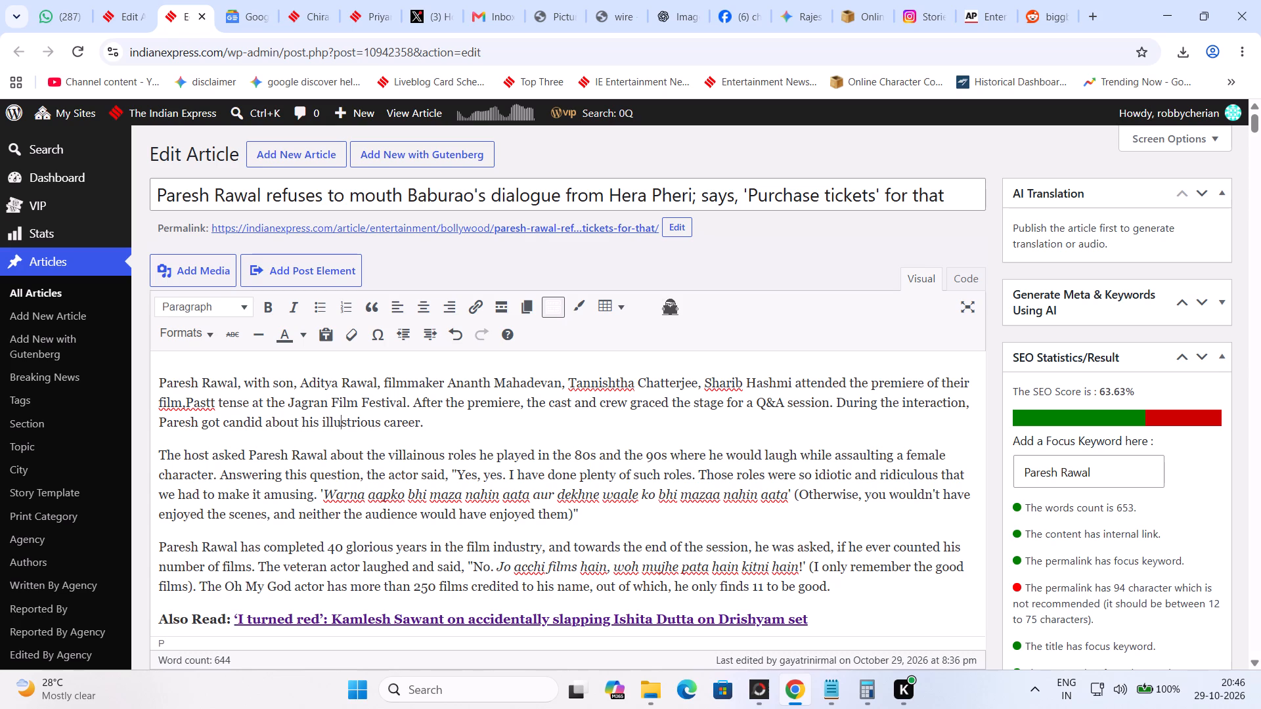
pyautogui.press('Right')
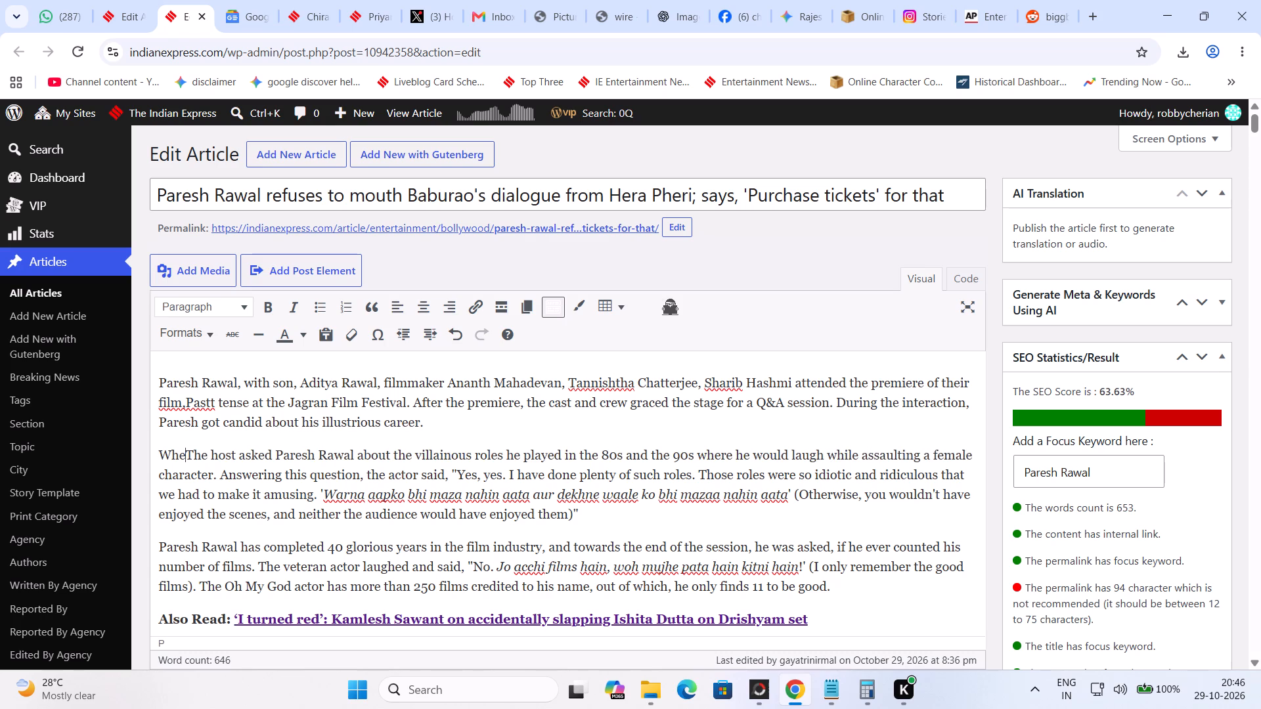
pyautogui.press('Delete')
pyautogui.press('t')
# Advance the text cursor through the second paragraph's first sentence, past "When the host", to continue editing it.
pyautogui.press('Right')
pyautogui.press('Right')
pyautogui.press('Right')
pyautogui.press('Right')
pyautogui.press('Right')
pyautogui.press('Right')
pyautogui.press('Right')
pyautogui.press('Right')
pyautogui.press('Right')
pyautogui.press('Right')
pyautogui.press('Right')
pyautogui.press('Right')
pyautogui.press('Right')
pyautogui.press('Right')
pyautogui.press('Right')
pyautogui.press('Right')
pyautogui.press('Right')
pyautogui.press('Right')
pyautogui.press('Right')
pyautogui.press('Right')
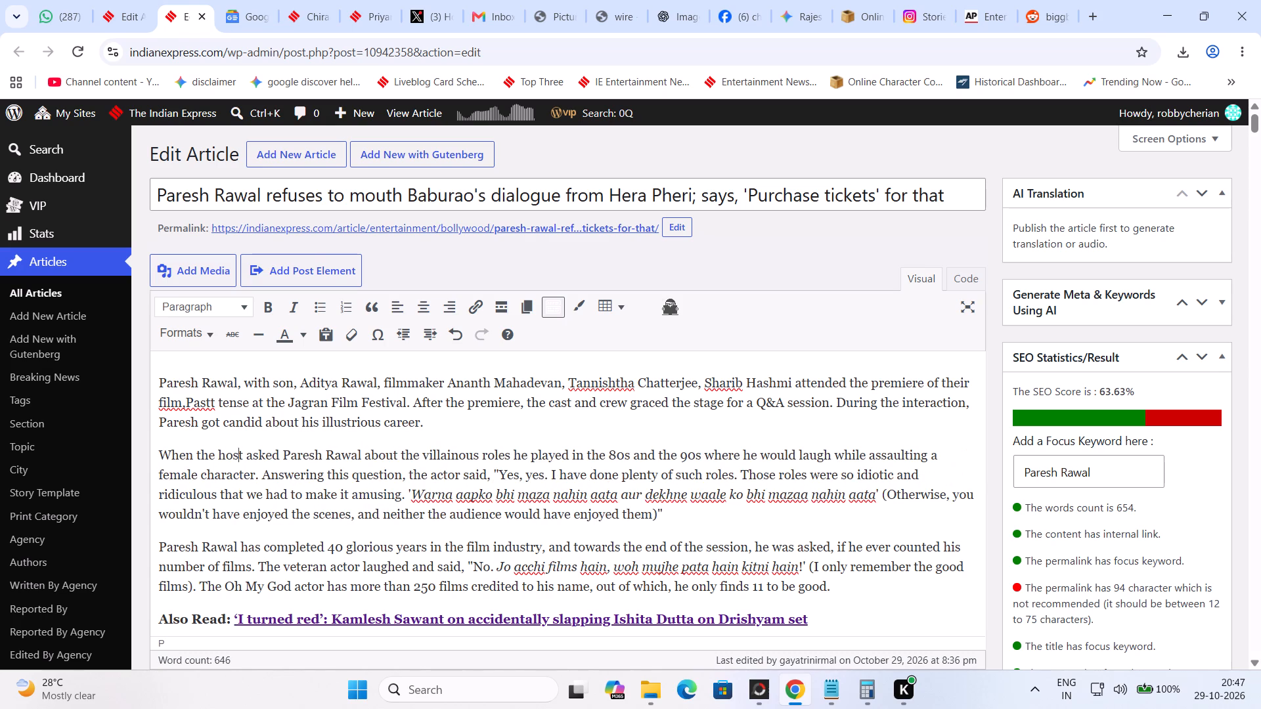
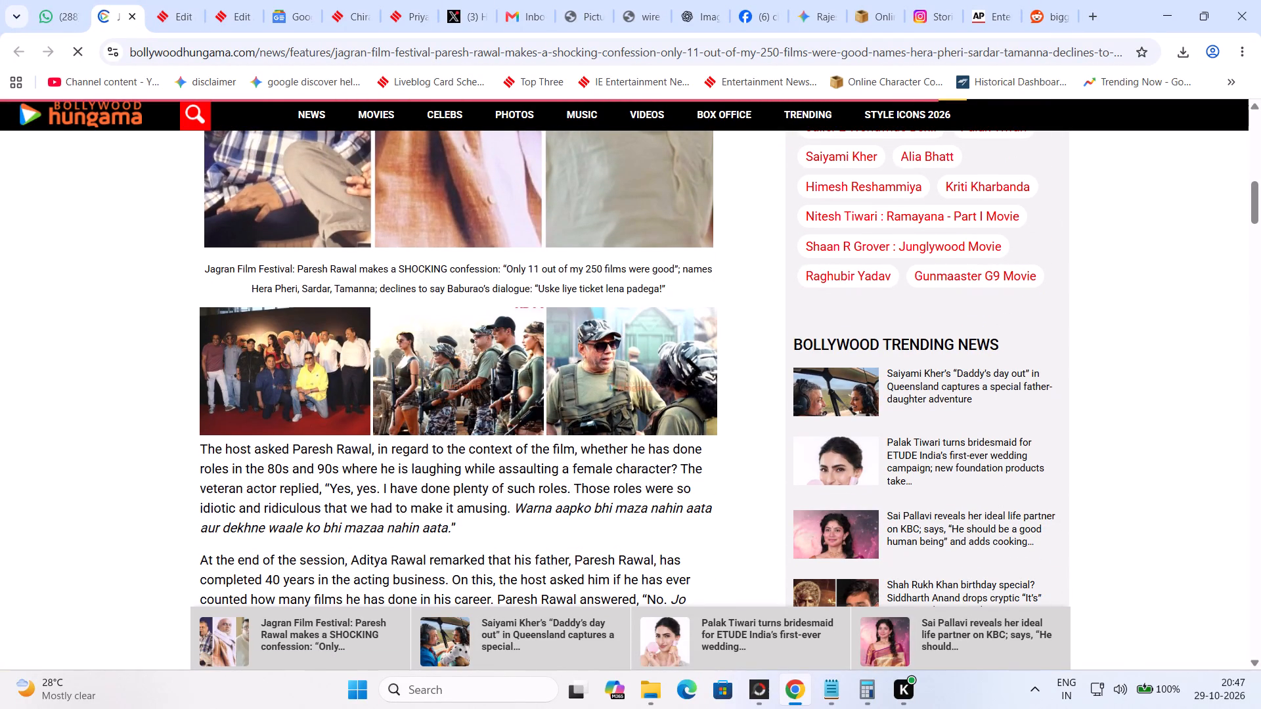
# In the Paresh Rawal article's second paragraph, replace "about the" before "villainous roles" with "if he had done".
pyautogui.click(171, 0)
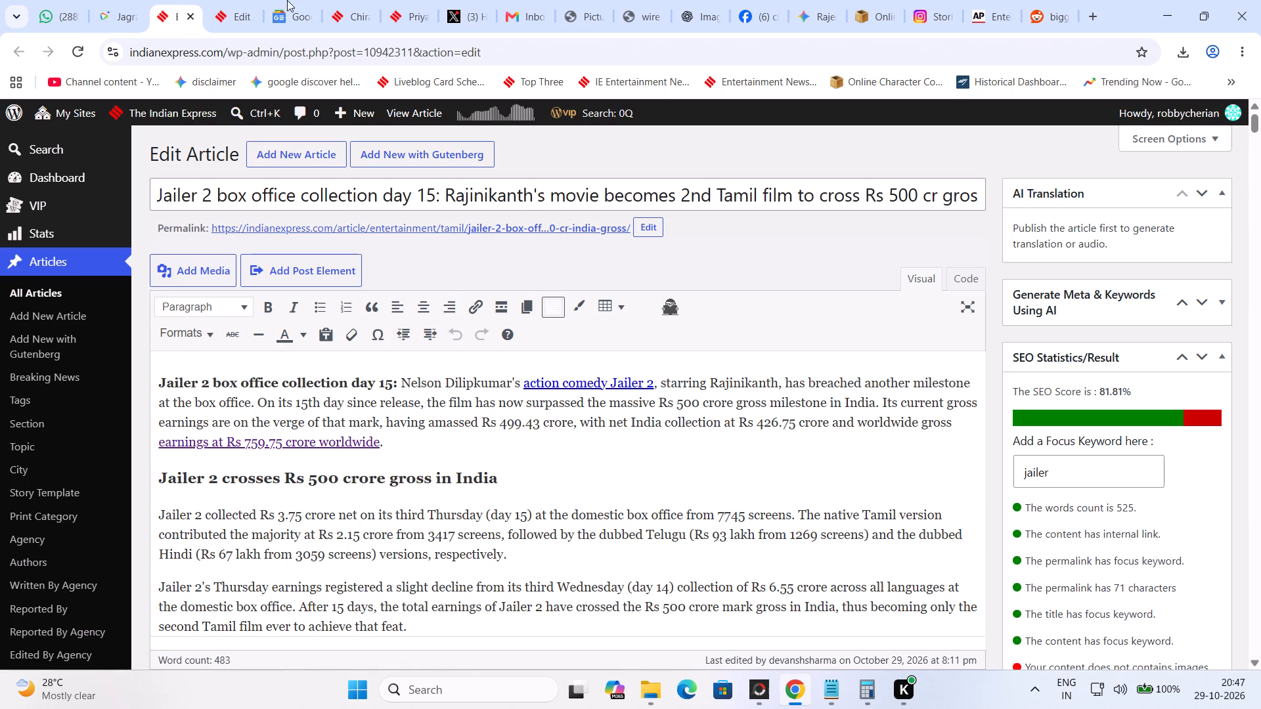
pyautogui.click(236, 0)
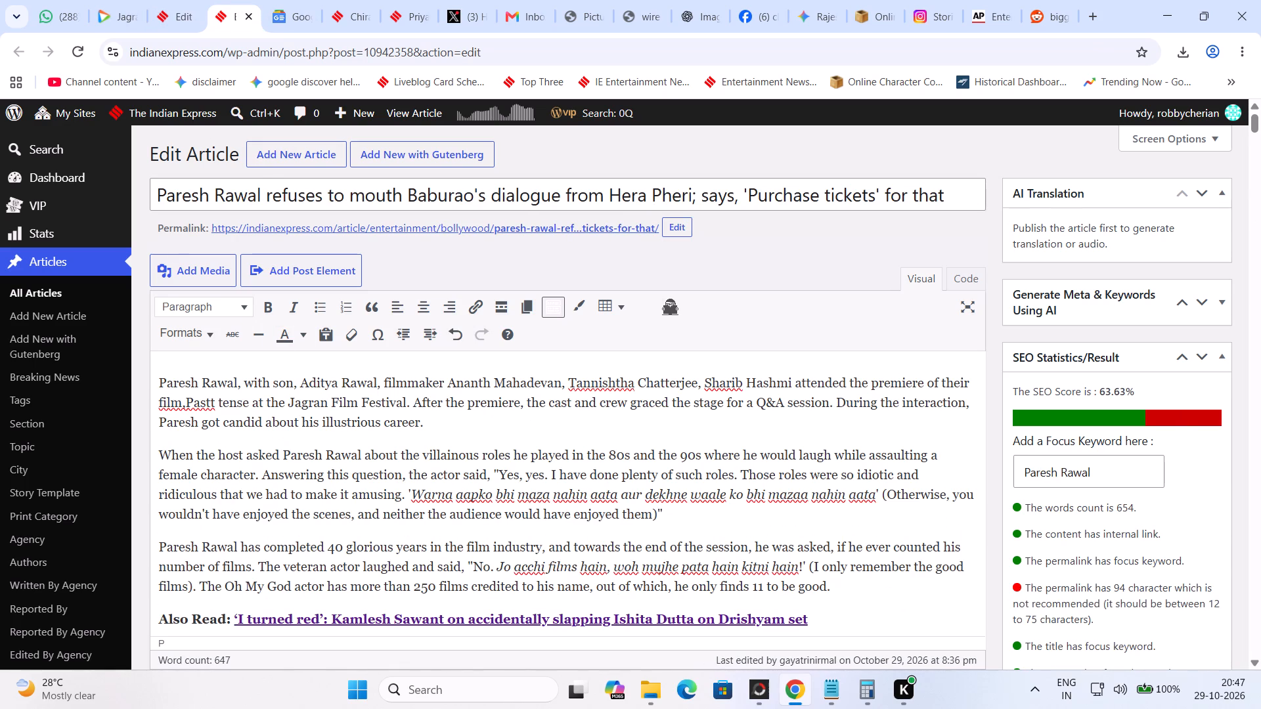
pyautogui.moveTo(399, 448); pyautogui.dragTo(368, 454)
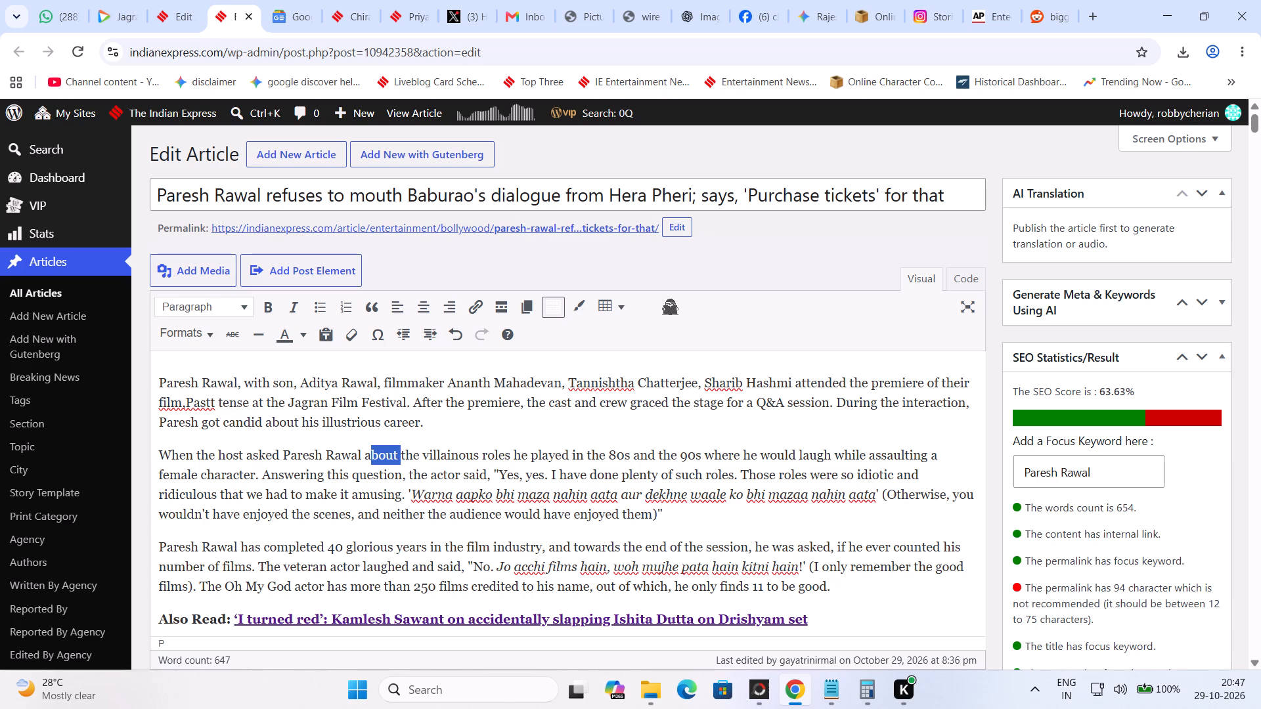
pyautogui.press('BackSpace')
pyautogui.press('BackSpace')
pyautogui.write('if h')
pyautogui.press('space')
pyautogui.press('BackSpace')
pyautogui.write('e had')
pyautogui.press('space')
pyautogui.press('Delete')
pyautogui.press('Delete')
pyautogui.press('Delete')
pyautogui.press('Delete')
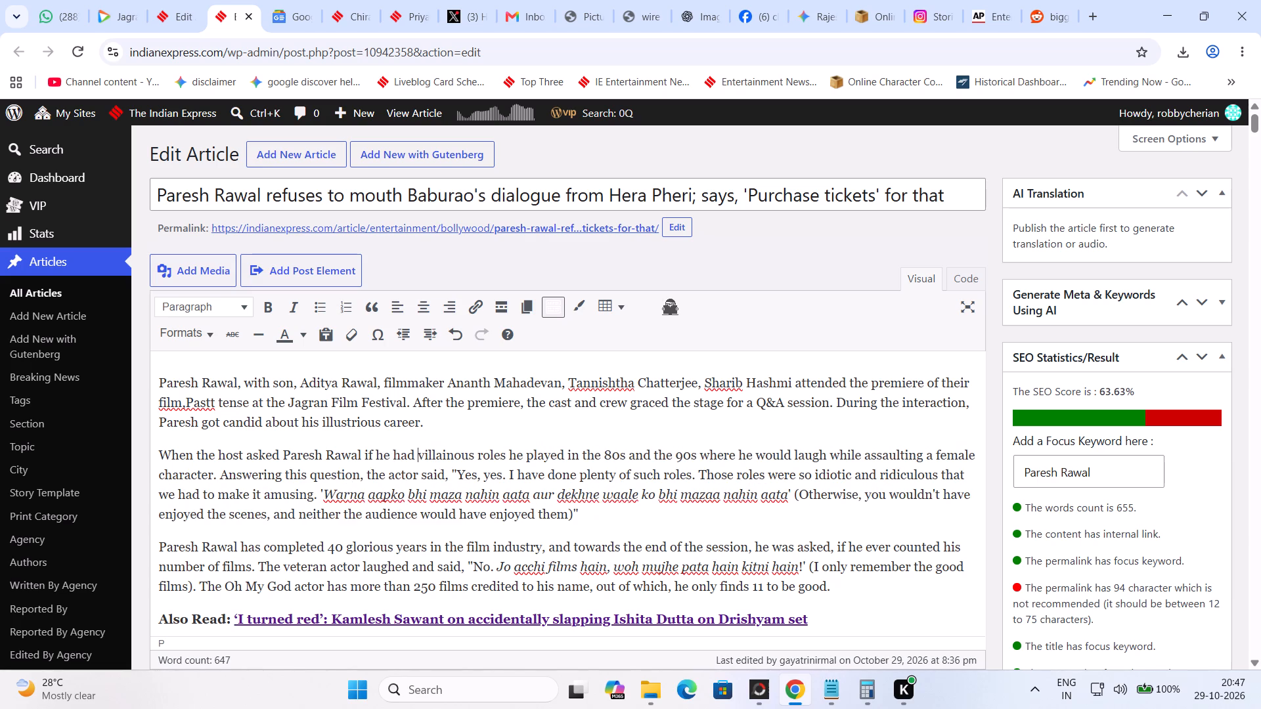
pyautogui.write('done')
pyautogui.press('space')
# Delete "he played" after "villainous roles" in the second paragraph's first sentence.
pyautogui.press('Right')
pyautogui.press('Right')
pyautogui.press('Right')
pyautogui.press('Right')
pyautogui.press('Right')
pyautogui.press('Right')
pyautogui.press('Right')
pyautogui.press('Right')
pyautogui.press('Right')
pyautogui.press('Right')
pyautogui.press('Right')
pyautogui.press('Right')
pyautogui.press('Right')
pyautogui.press('Right')
pyautogui.press('Right')
pyautogui.press('Right')
pyautogui.press('Right')
pyautogui.press('Right')
pyautogui.press('Right')
pyautogui.press('Right')
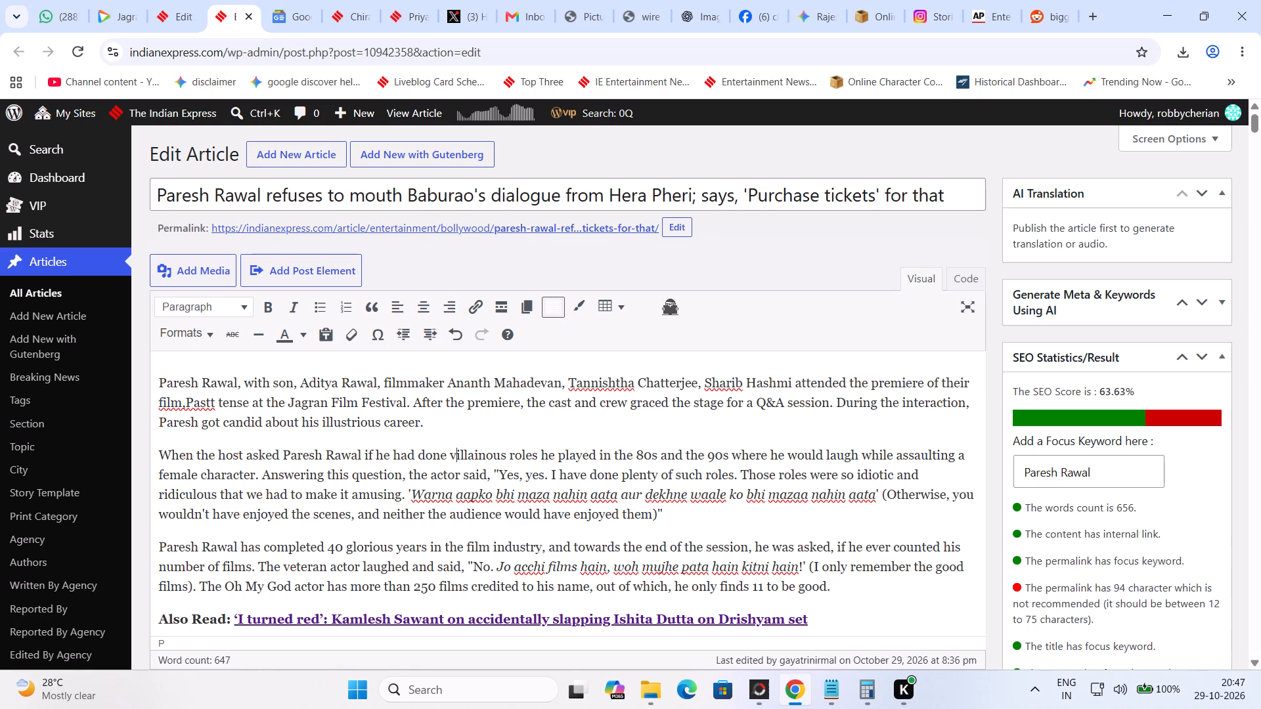
pyautogui.press('Right')
pyautogui.press('BackSpace')
pyautogui.press('BackSpace')
pyautogui.press('BackSpace')
pyautogui.press('BackSpace')
pyautogui.press('BackSpace')
pyautogui.press('BackSpace')
pyautogui.press('BackSpace')
pyautogui.press('BackSpace')
pyautogui.press('BackSpace')
pyautogui.press('BackSpace')
pyautogui.press('BackSpace')
pyautogui.press('space')
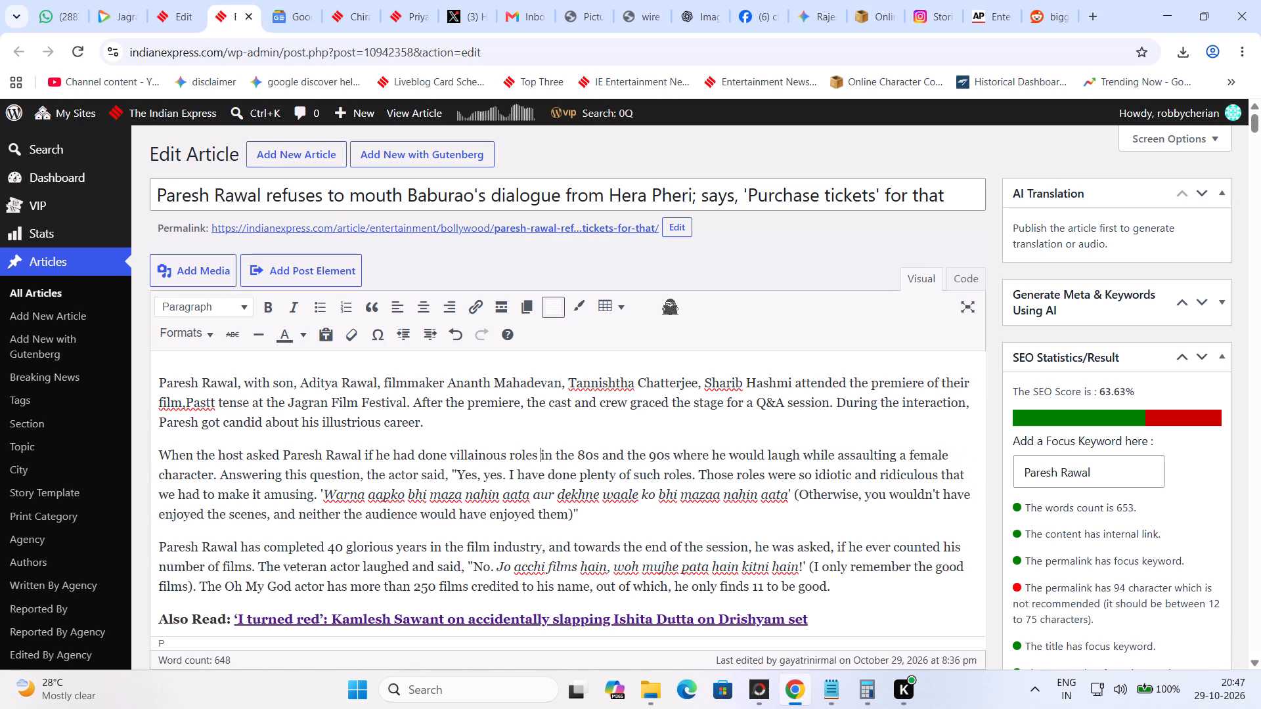
# Remove "Answering this question," and join the two sentences with a comma after "female character".
pyautogui.press('Right')
pyautogui.press('Right')
pyautogui.press('Right')
pyautogui.press('Right')
pyautogui.press('Right')
pyautogui.press('Right')
pyautogui.press('Right')
pyautogui.press('Right')
pyautogui.press('Right')
pyautogui.press('Right')
pyautogui.press('Right')
pyautogui.press('Right')
pyautogui.press('Right')
pyautogui.press('Right')
pyautogui.press('Right')
pyautogui.press('Right')
pyautogui.press('Right')
pyautogui.press('Right')
pyautogui.press('Right')
pyautogui.press('Right')
pyautogui.press('Right')
pyautogui.press('Right')
pyautogui.press('BackSpace')
pyautogui.press('BackSpace')
pyautogui.press('BackSpace')
pyautogui.press('BackSpace')
pyautogui.press('BackSpace')
pyautogui.press('BackSpace')
pyautogui.press('BackSpace')
pyautogui.press('BackSpace')
pyautogui.press('BackSpace')
pyautogui.press('BackSpace')
pyautogui.press('BackSpace')
pyautogui.press('BackSpace')
pyautogui.press('BackSpace')
pyautogui.press('BackSpace')
pyautogui.press('BackSpace')
pyautogui.press('BackSpace')
pyautogui.press('BackSpace')
pyautogui.press('BackSpace')
pyautogui.press('BackSpace')
pyautogui.press('BackSpace')
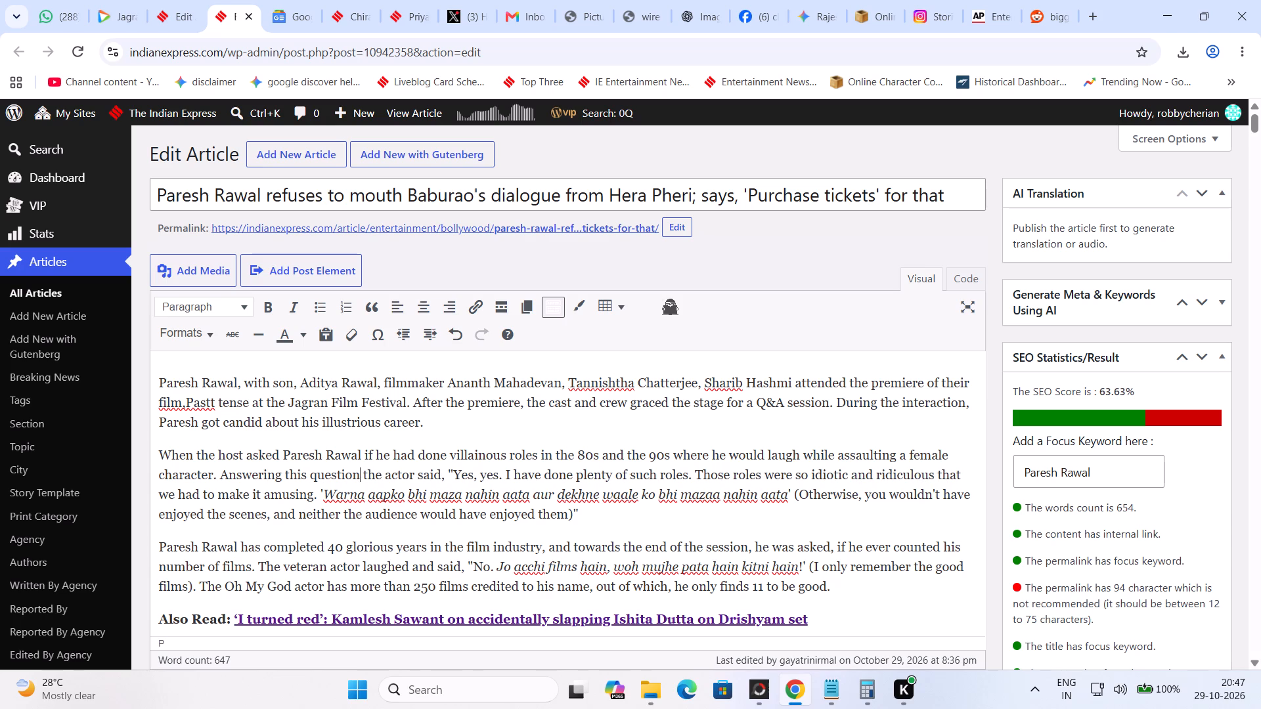
pyautogui.press('BackSpace')
pyautogui.press('BackSpace')
pyautogui.press('BackSpace')
pyautogui.press(',')
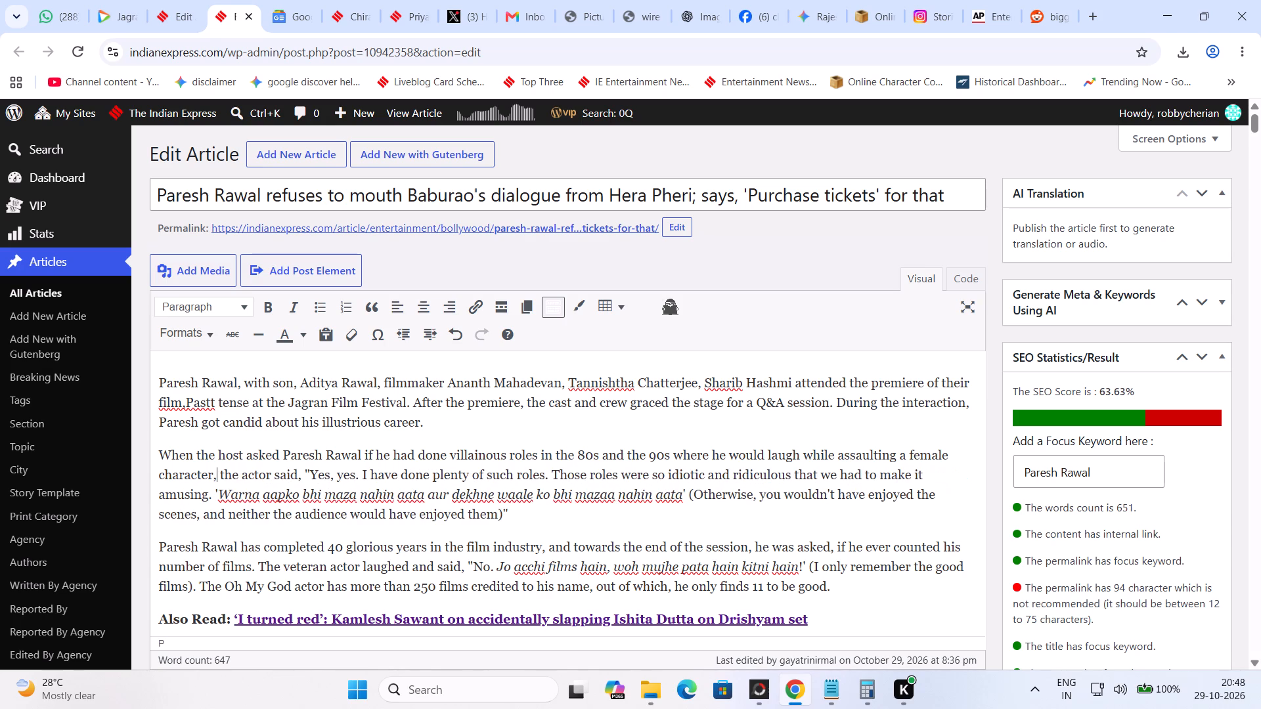
# Replace "said" with "replied" after "the actor" in the second paragraph.
pyautogui.press('Right')
pyautogui.press('Right')
pyautogui.press('Right')
pyautogui.press('Right')
pyautogui.press('Right')
pyautogui.press('Right')
pyautogui.press('Right')
pyautogui.press('Right')
pyautogui.press('Right')
pyautogui.press('Right')
pyautogui.press('Right')
pyautogui.press('Right')
pyautogui.press('Right')
pyautogui.press('Right')
pyautogui.press('BackSpace')
pyautogui.press('BackSpace')
pyautogui.press('BackSpace')
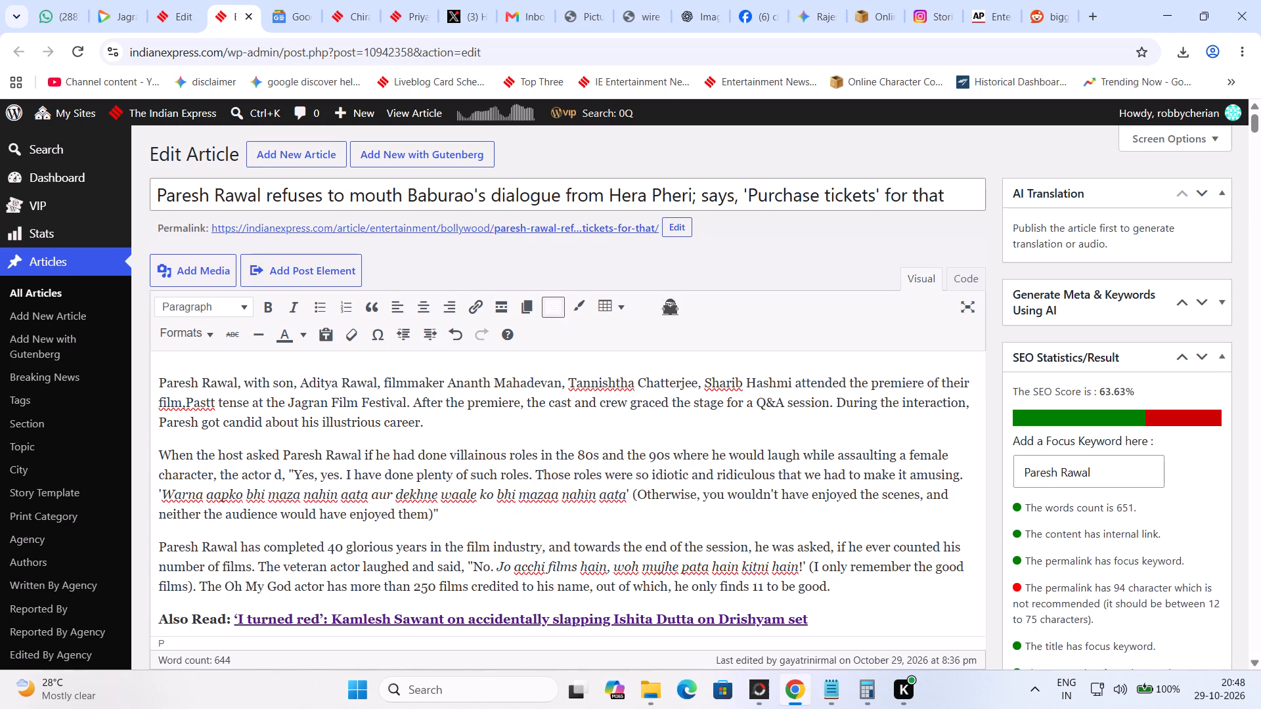
pyautogui.press('Delete')
pyautogui.write('ro')
pyautogui.press('BackSpace')
pyautogui.write('eplied')
# Add a full stop before the closing quotation mark at the end of the second paragraph.
pyautogui.press('Right')
pyautogui.press('Right')
pyautogui.press('Right')
pyautogui.press('Right')
pyautogui.press('Right')
pyautogui.press('Right')
pyautogui.press('Right')
pyautogui.press('Right')
pyautogui.press('Right')
pyautogui.press('Right')
pyautogui.press('Right')
pyautogui.press('Right')
pyautogui.press('Right')
pyautogui.press('Right')
pyautogui.press('Right')
pyautogui.press('Right')
pyautogui.press('Right')
pyautogui.press('Right')
pyautogui.press('Right')
pyautogui.press('Right')
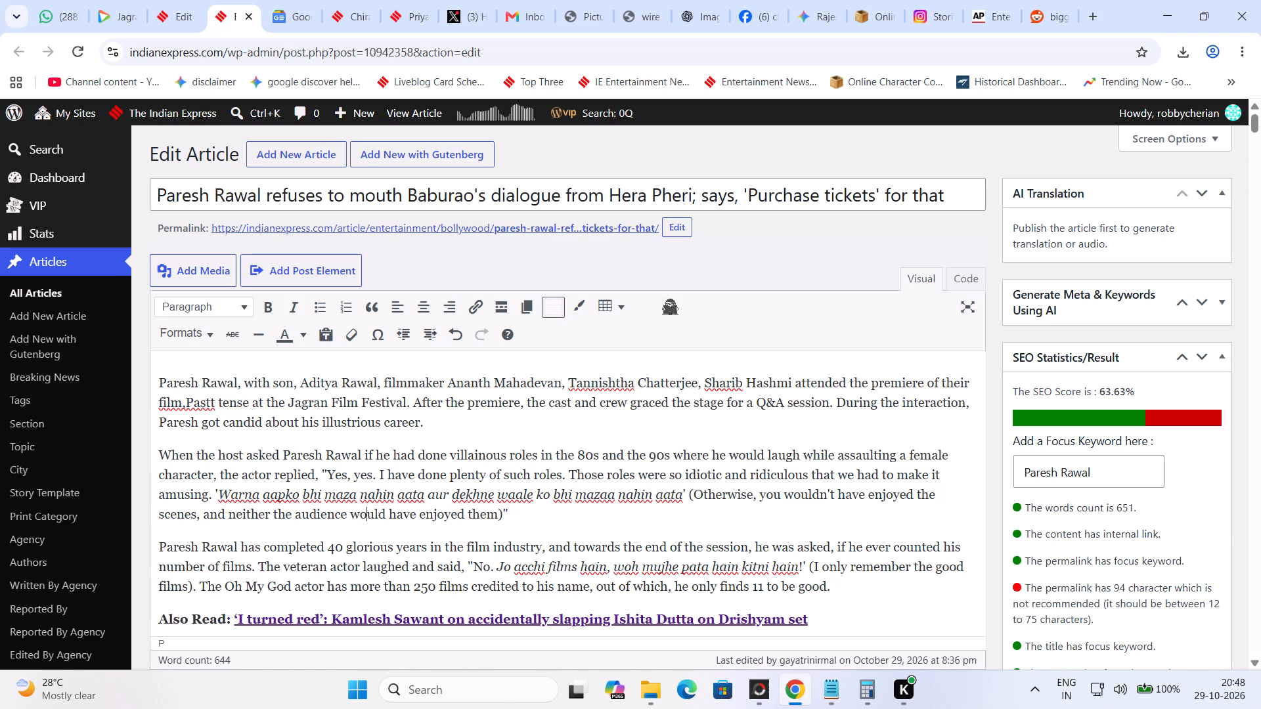
pyautogui.press('Left')
pyautogui.press('.')
# Review the Hindi quote and its English translation through to the end of the second paragraph.
pyautogui.press('Up')
pyautogui.press('Right')
pyautogui.press('Right')
pyautogui.press('Right')
pyautogui.press('Right')
pyautogui.press('Right')
pyautogui.press('Right')
pyautogui.press('Right')
pyautogui.press('Right')
pyautogui.press('Right')
pyautogui.press('Right')
pyautogui.press('Right')
pyautogui.press('Right')
pyautogui.press('Right')
pyautogui.press('Right')
pyautogui.press('Right')
pyautogui.press('Right')
pyautogui.press('Right')
pyautogui.press('Right')
pyautogui.press('Right')
pyautogui.press('Right')
pyautogui.press('Down')
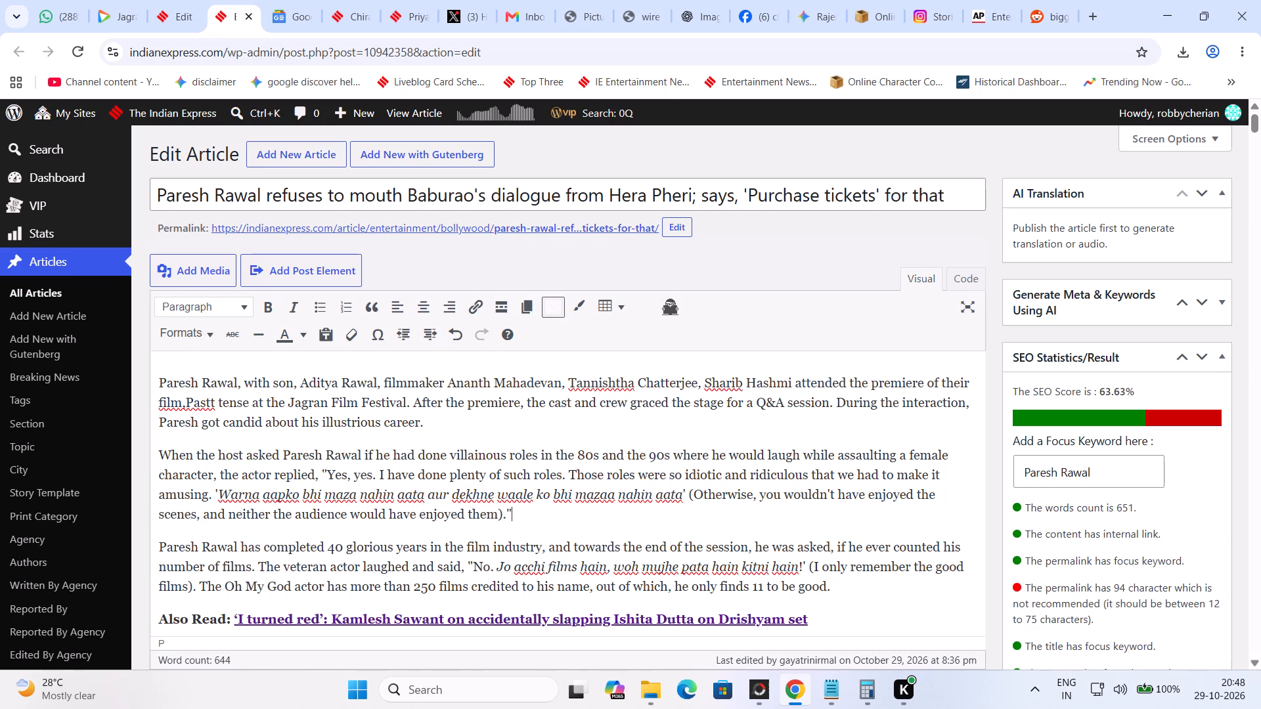
# Shorten "Paresh Rawal" to "Paresh" at the start of the third paragraph.
pyautogui.press('Right')
pyautogui.press('Right')
pyautogui.press('Right')
pyautogui.press('Right')
pyautogui.press('Right')
pyautogui.press('Right')
pyautogui.press('Right')
pyautogui.press('Right')
pyautogui.press('Right')
pyautogui.press('Right')
pyautogui.press('Right')
pyautogui.press('Right')
pyautogui.press('Right')
pyautogui.press('Right')
pyautogui.press('Right')
pyautogui.press('Left')
pyautogui.press('BackSpace')
pyautogui.press('BackSpace')
pyautogui.press('BackSpace')
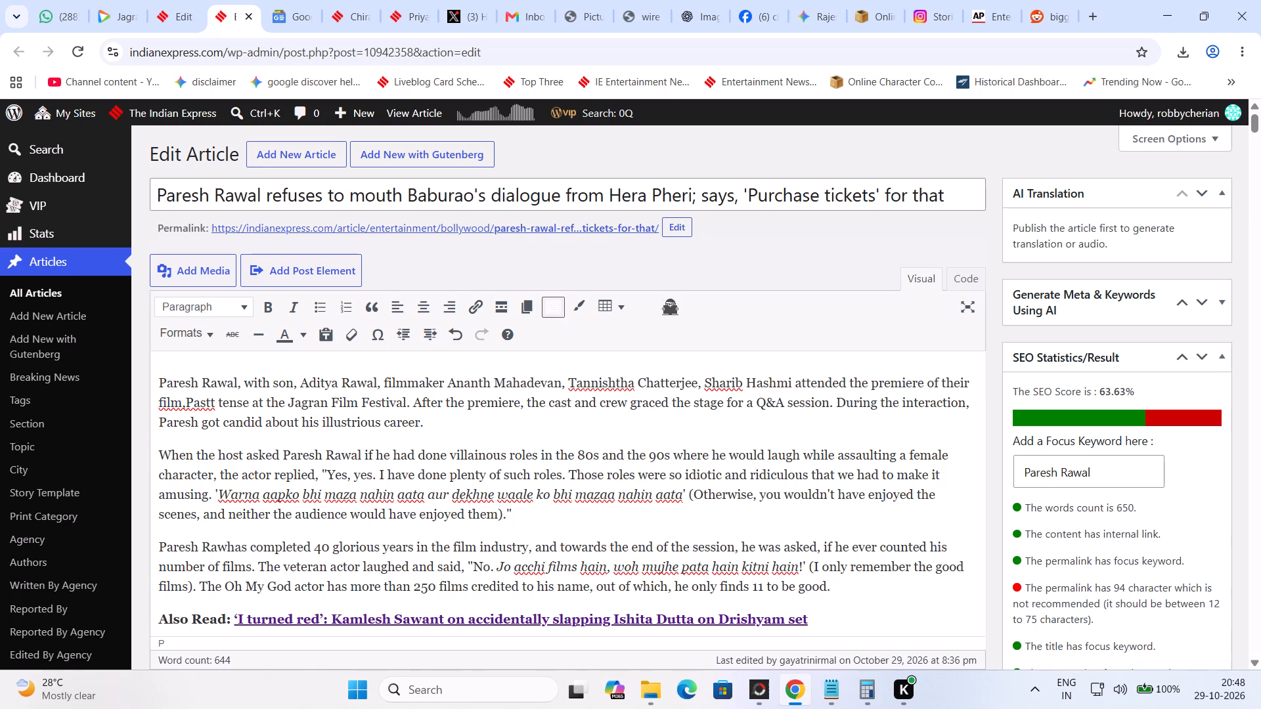
pyautogui.press('BackSpace')
pyautogui.press('BackSpace')
pyautogui.press('BackSpace')
# Remove the comma after "he was asked" in the third paragraph.
pyautogui.press('Right')
pyautogui.press('Right')
pyautogui.press('Right')
pyautogui.press('Right')
pyautogui.press('Right')
pyautogui.press('Right')
pyautogui.press('Right')
pyautogui.press('Right')
pyautogui.press('Right')
pyautogui.press('Right')
pyautogui.press('Right')
pyautogui.press('Right')
pyautogui.press('Right')
pyautogui.press('Right')
pyautogui.press('Right')
pyautogui.press('Right')
pyautogui.press('Right')
pyautogui.press('Right')
pyautogui.press('Right')
pyautogui.press('Right')
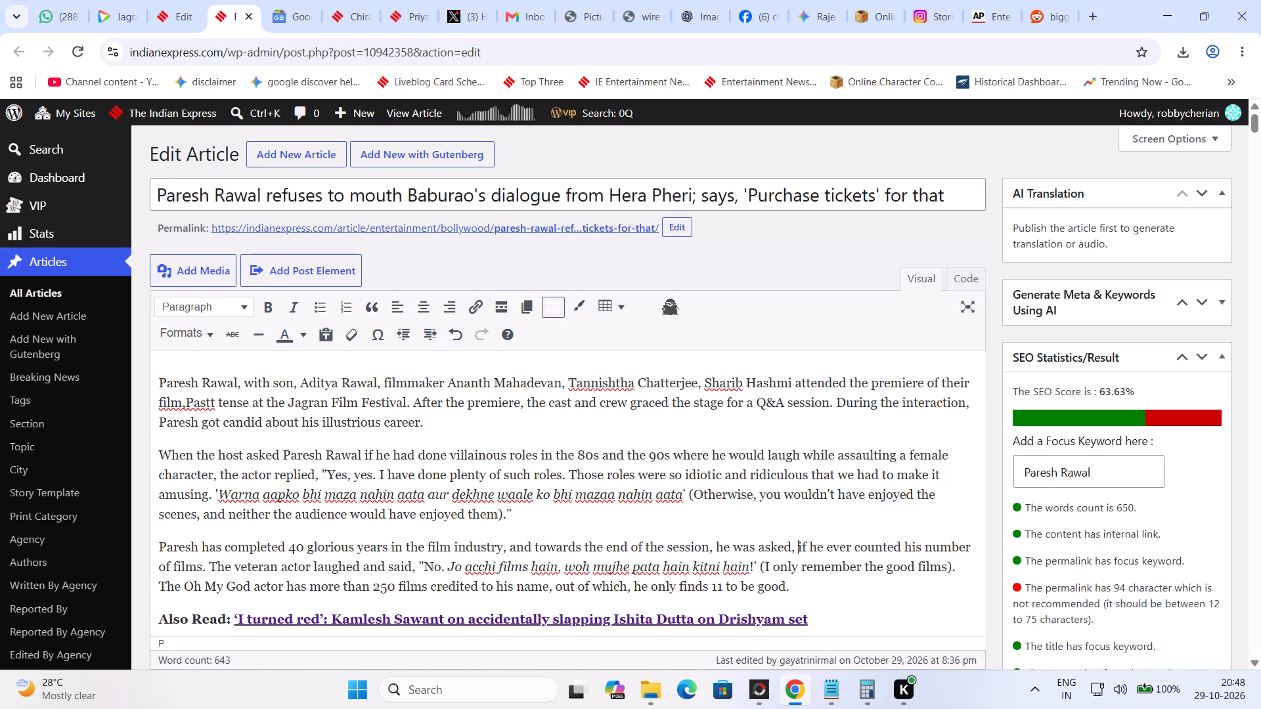
pyautogui.press('Left')
pyautogui.press('BackSpace')
# Replace "his" with "the" before "number" in the third paragraph's first sentence.
pyautogui.press('Right')
pyautogui.press('Right')
pyautogui.press('Right')
pyautogui.press('Right')
pyautogui.press('Right')
pyautogui.press('Right')
pyautogui.press('Right')
pyautogui.press('Right')
pyautogui.press('Right')
pyautogui.press('Right')
pyautogui.press('Right')
pyautogui.press('Right')
pyautogui.press('Right')
pyautogui.press('Right')
pyautogui.press('Right')
pyautogui.press('Right')
pyautogui.press('Right')
pyautogui.press('Right')
pyautogui.press('Right')
pyautogui.press('Right')
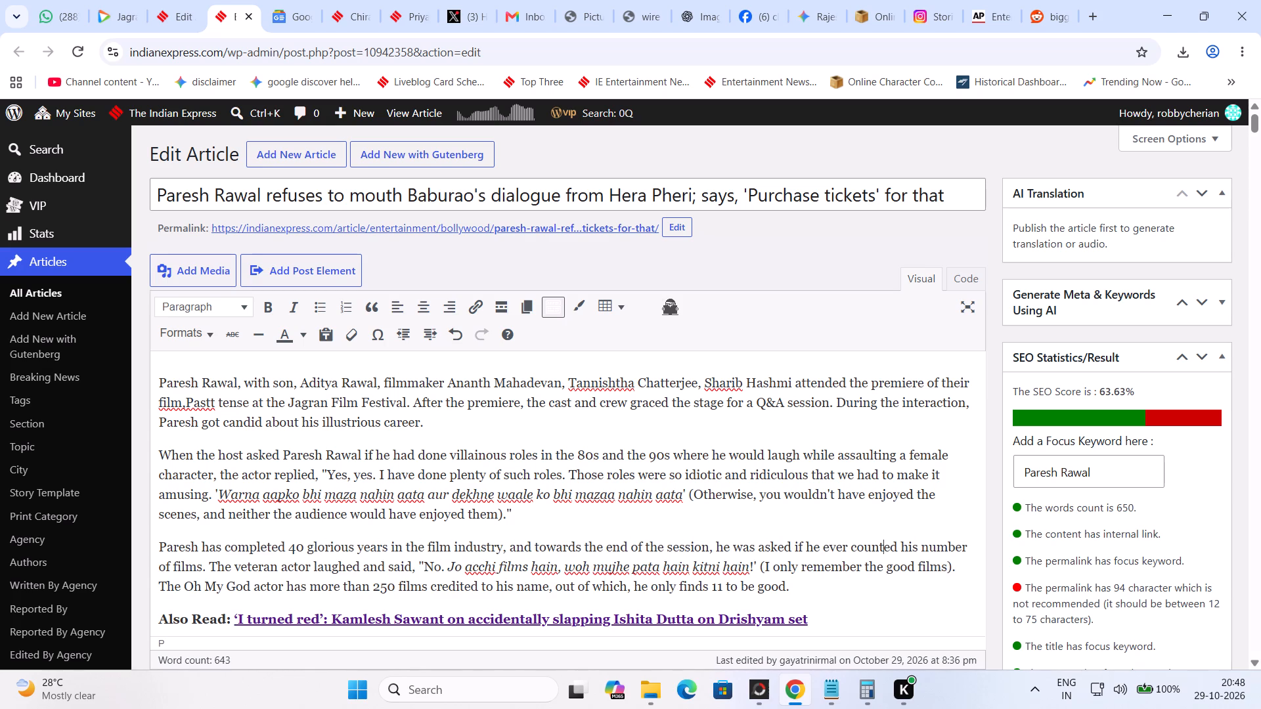
pyautogui.press('BackSpace')
pyautogui.press('BackSpace')
pyautogui.press('BackSpace')
pyautogui.write('the')
# Replace "films" with "movies in his filmography" after "the number of" in the third paragraph.
pyautogui.press('Right')
pyautogui.press('Right')
pyautogui.press('Right')
pyautogui.press('Right')
pyautogui.press('Right')
pyautogui.press('Right')
pyautogui.press('Right')
pyautogui.press('Right')
pyautogui.press('Right')
pyautogui.press('Right')
pyautogui.press('Right')
pyautogui.press('Right')
pyautogui.press('Right')
pyautogui.press('Right')
pyautogui.press('Right')
pyautogui.press('Right')
pyautogui.press('Right')
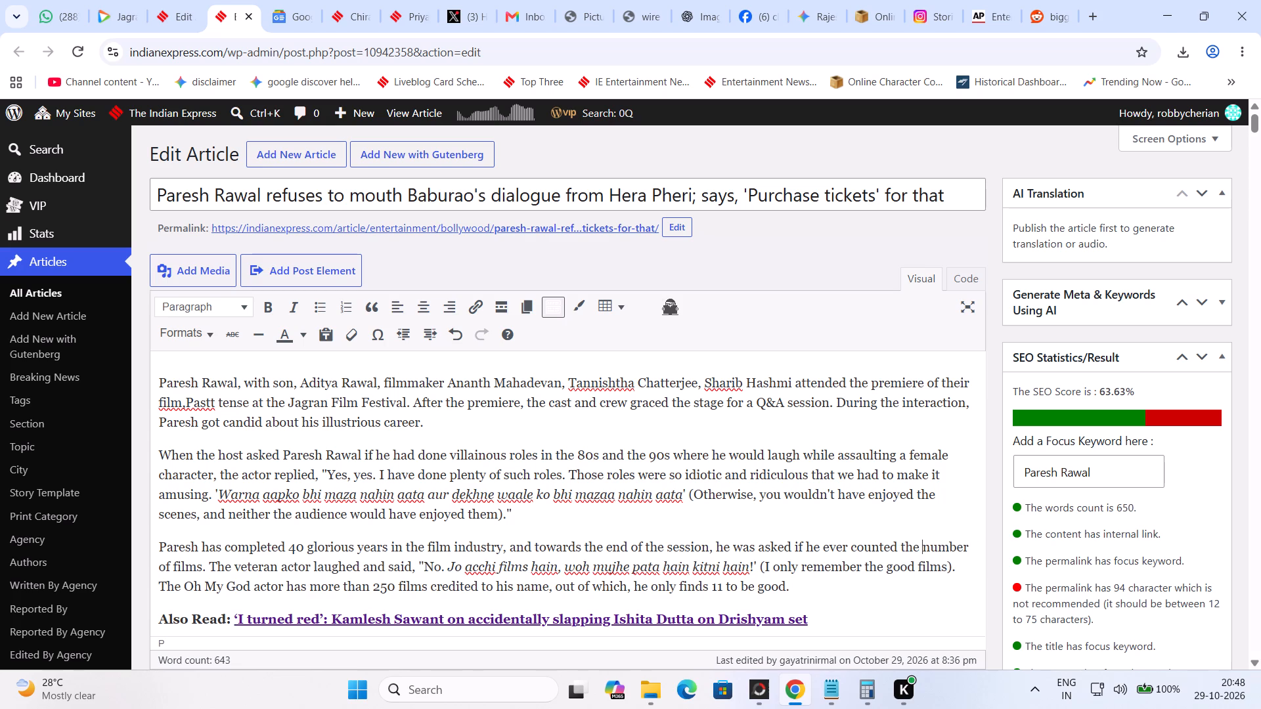
pyautogui.press('Left')
pyautogui.press('BackSpace')
pyautogui.press('BackSpace')
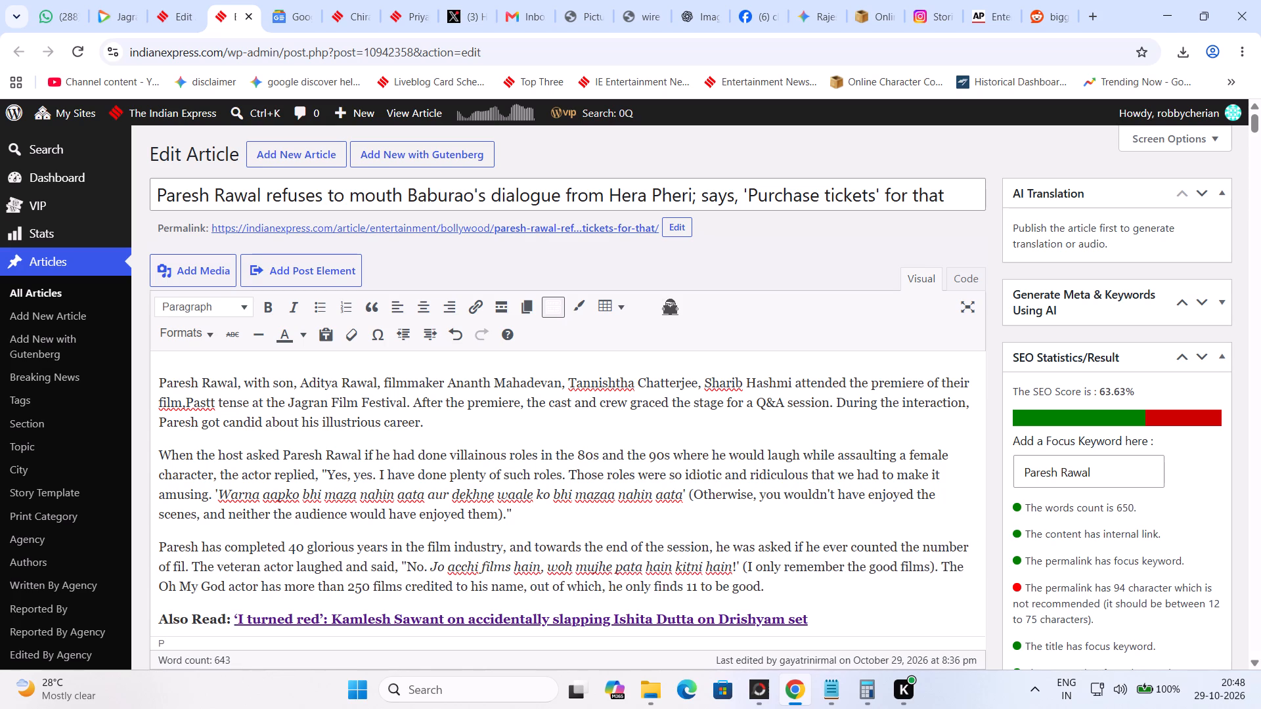
pyautogui.press('BackSpace')
pyautogui.press('BackSpace')
pyautogui.press('BackSpace')
pyautogui.write('movies in his filmography')
# Read through the rest of the third paragraph and into the paragraph following the Also Read link.
pyautogui.press('Right')
pyautogui.press('Right')
pyautogui.press('Right')
pyautogui.press('Right')
pyautogui.press('Right')
pyautogui.press('Right')
pyautogui.press('Right')
pyautogui.press('Right')
pyautogui.press('Right')
pyautogui.press('Right')
pyautogui.press('Right')
pyautogui.press('Right')
pyautogui.press('Right')
pyautogui.press('Right')
pyautogui.press('Right')
pyautogui.press('Right')
pyautogui.press('Right')
pyautogui.press('Right')
pyautogui.press('Right')
pyautogui.press('Right')
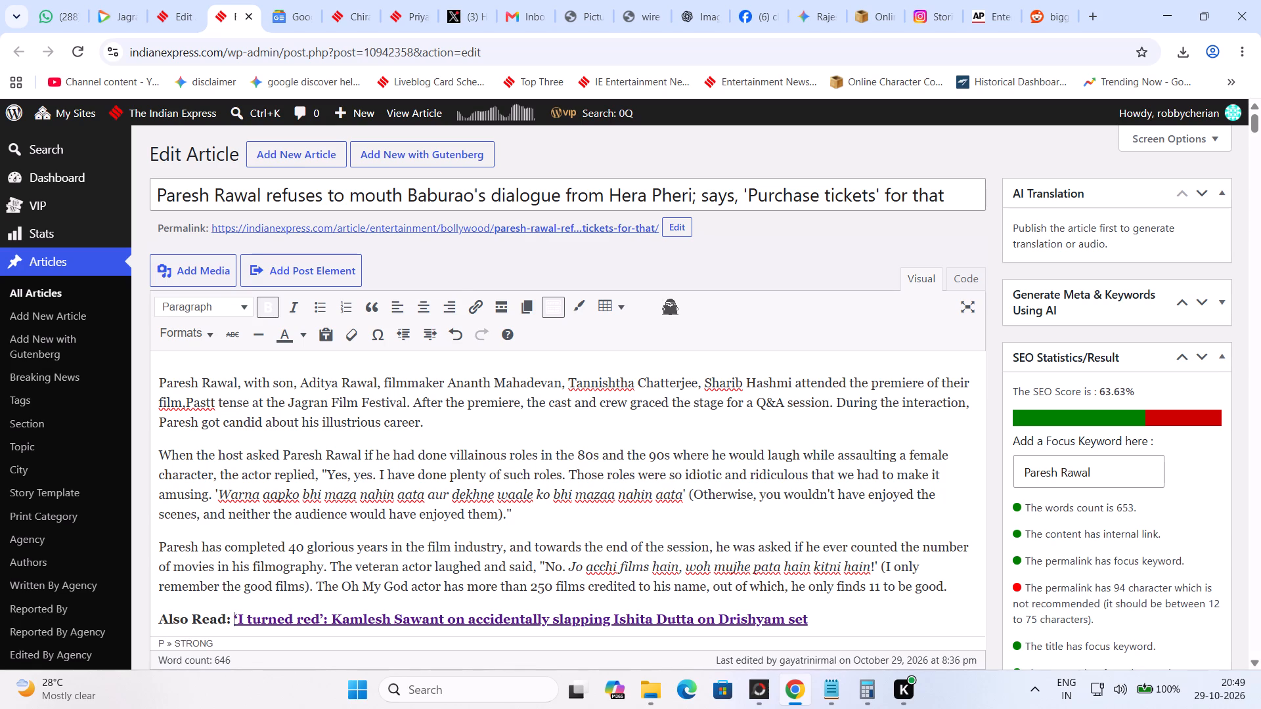
pyautogui.press('Down')
pyautogui.press('Down')
pyautogui.press('Down')
pyautogui.press('Down')
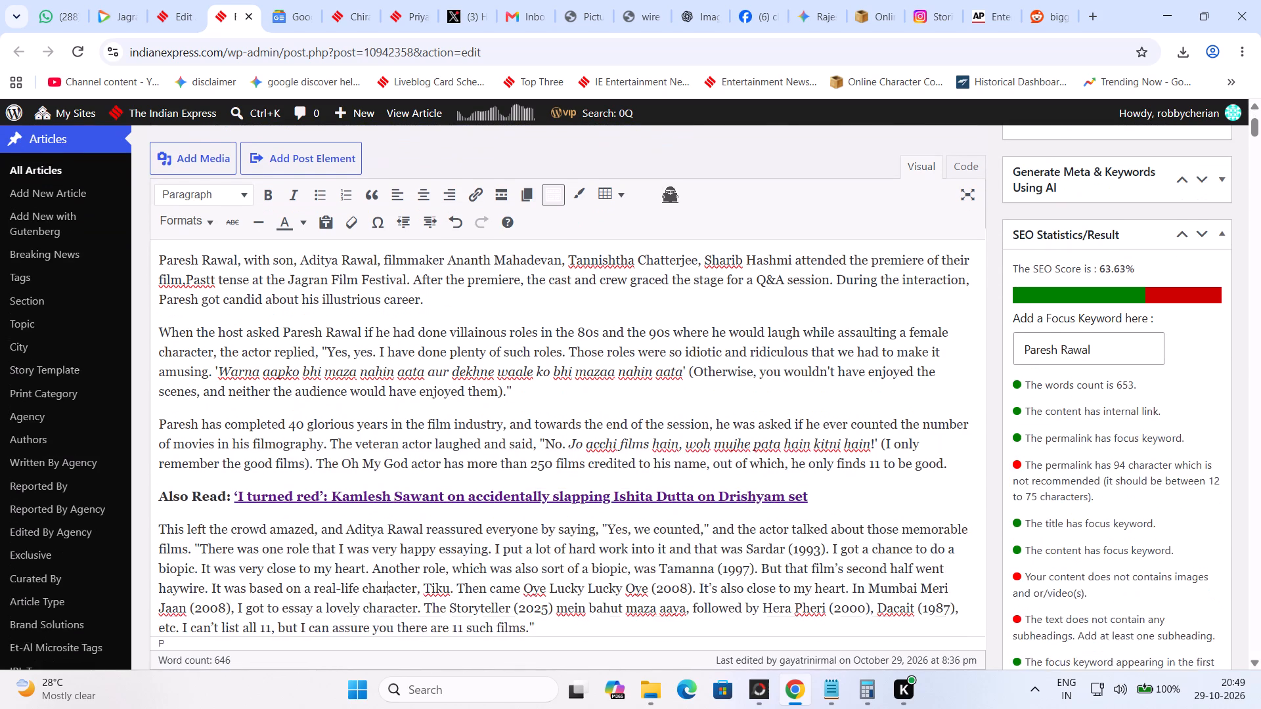
pyautogui.press('Down')
pyautogui.press('Down')
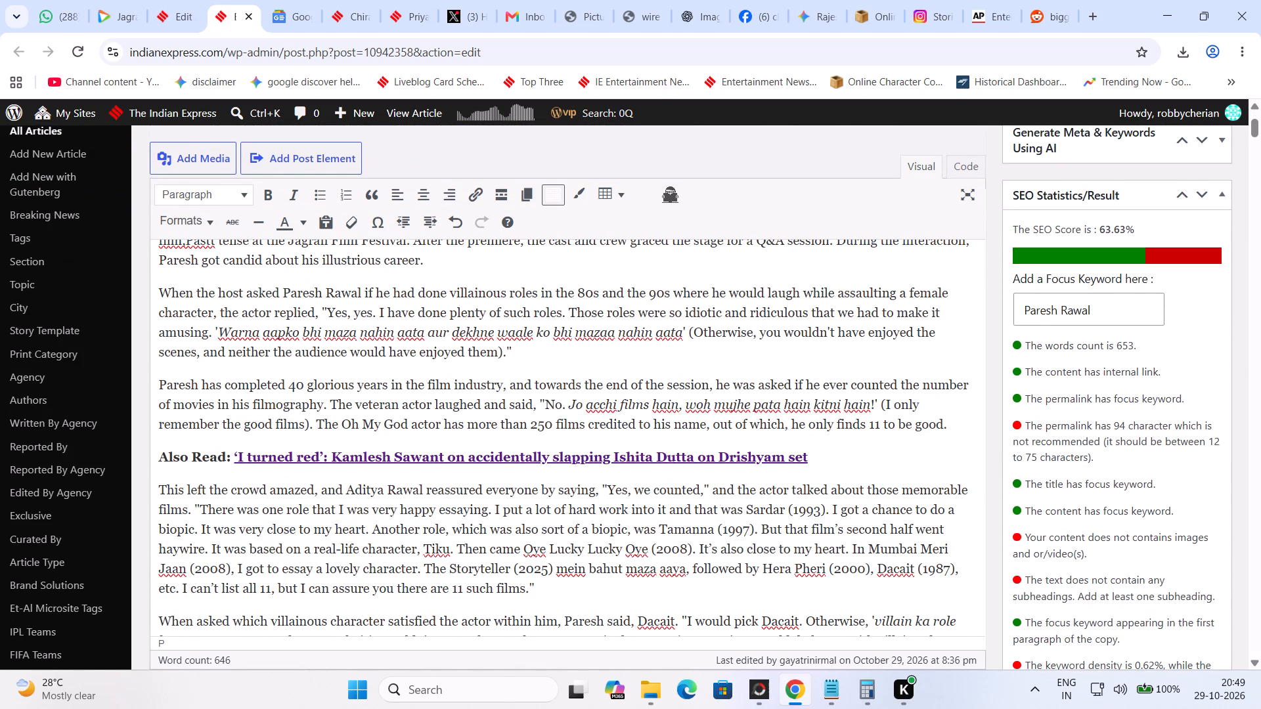
# Cut the closing sentence beginning "The Oh My God actor has more than 250 films" from the third paragraph.
pyautogui.moveTo(318, 419); pyautogui.dragTo(401, 412)
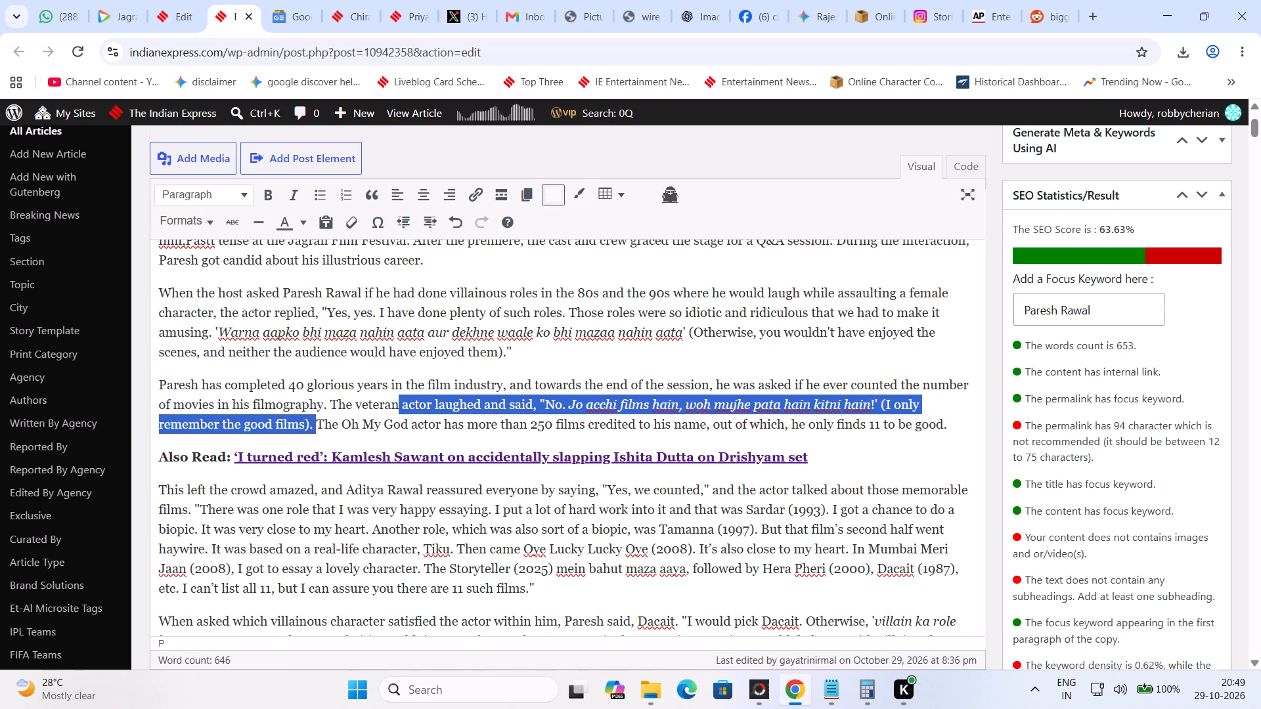
pyautogui.moveTo(401, 412); pyautogui.dragTo(958, 416)
pyautogui.hotkey('ctrl', 'c')
pyautogui.hotkey('ctrl', 'c')
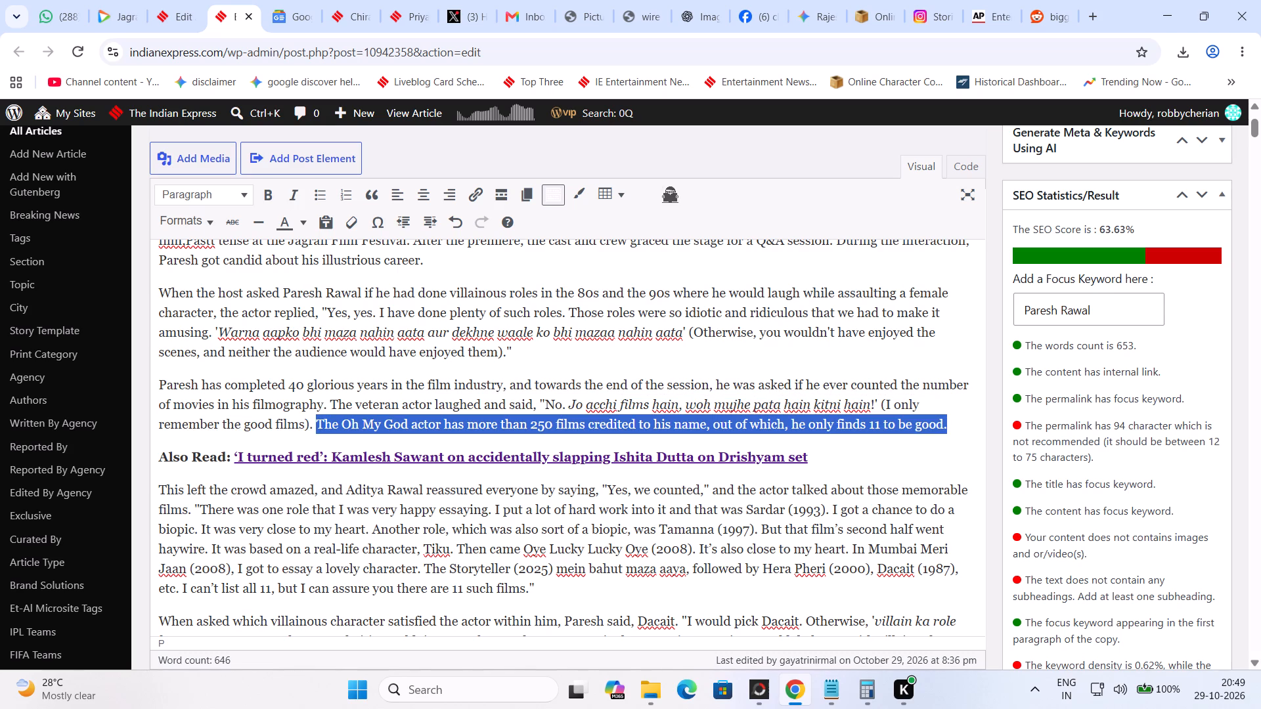
pyautogui.hotkey('ctrl', 'x')
pyautogui.press('BackSpace')
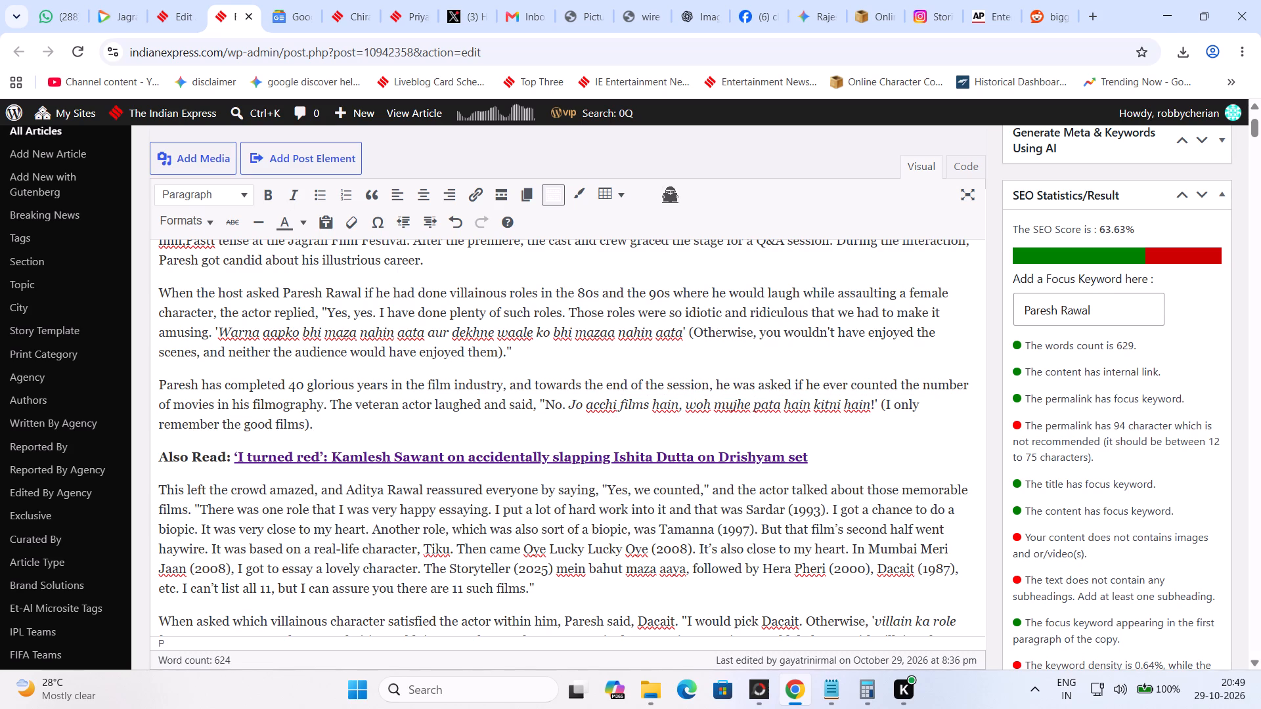
# End the third paragraph with a closing double quotation mark and start an empty paragraph below it.
pyautogui.hotkey('shift', '"')
pyautogui.press('Return')
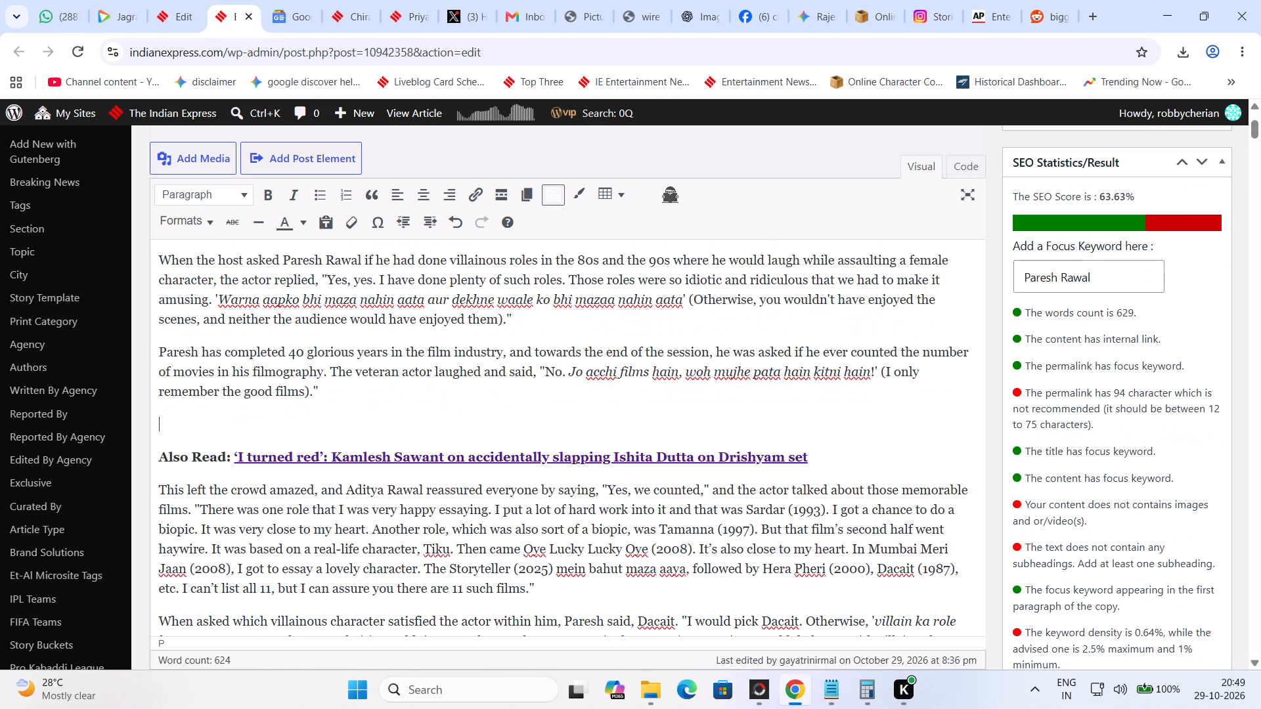
# Delete the exclamation mark and single quotation mark after "kitni hain" in the third paragraph.
pyautogui.click(878, 369)
pyautogui.press('BackSpace')
pyautogui.press('BackSpace')
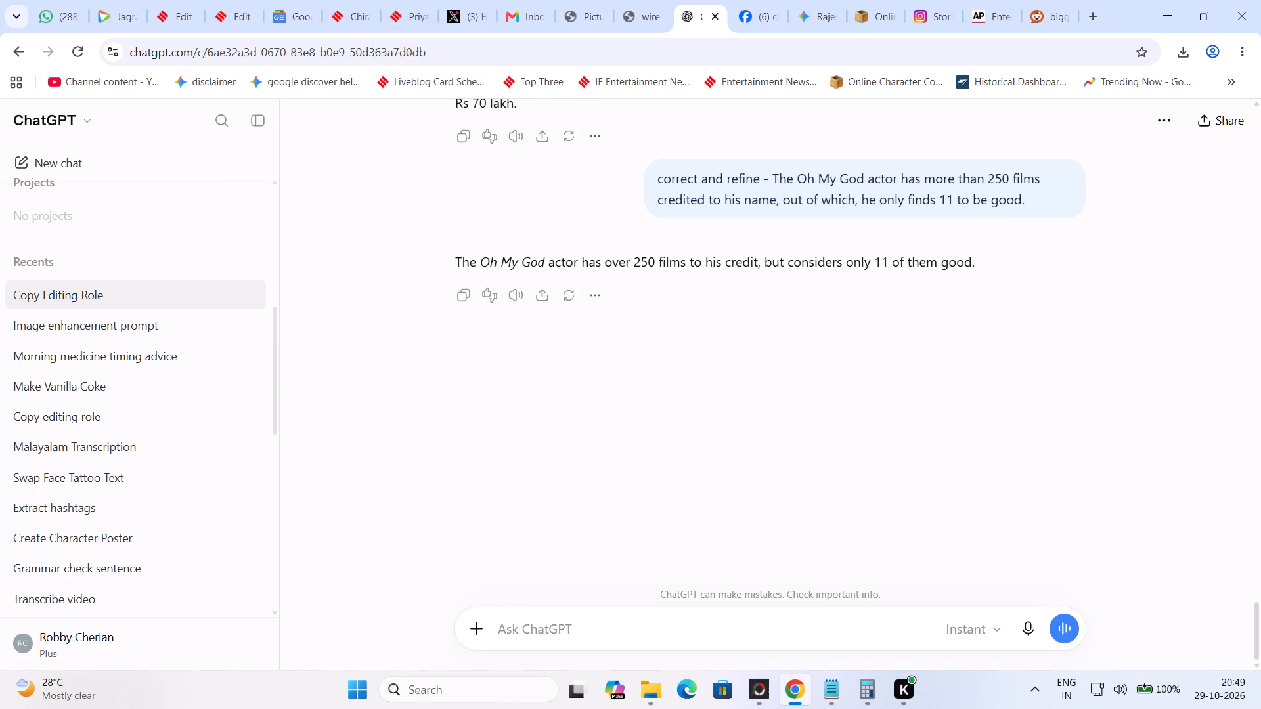
# Copy ChatGPT's refined sentence and paste it into the empty paragraph above the Also Read link in the WordPress article.
pyautogui.tripleClick(656, 267)
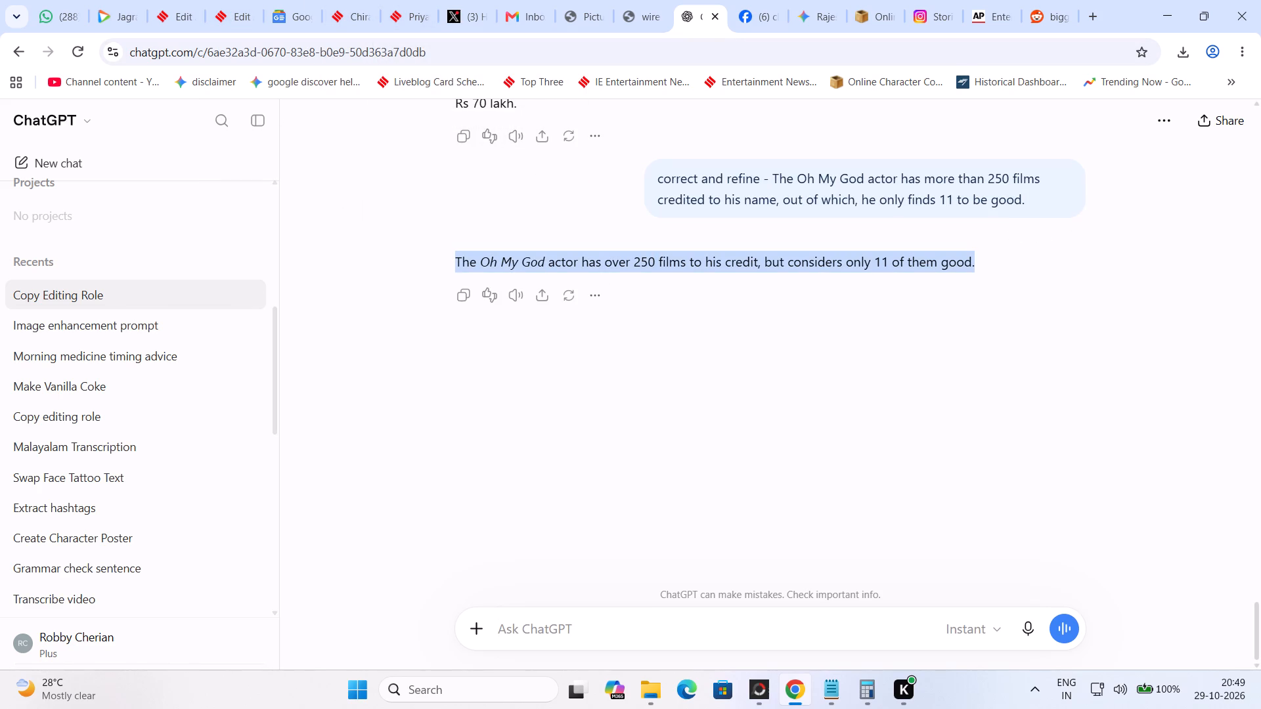
pyautogui.hotkey('ctrl', 'c')
pyautogui.click(219, 0)
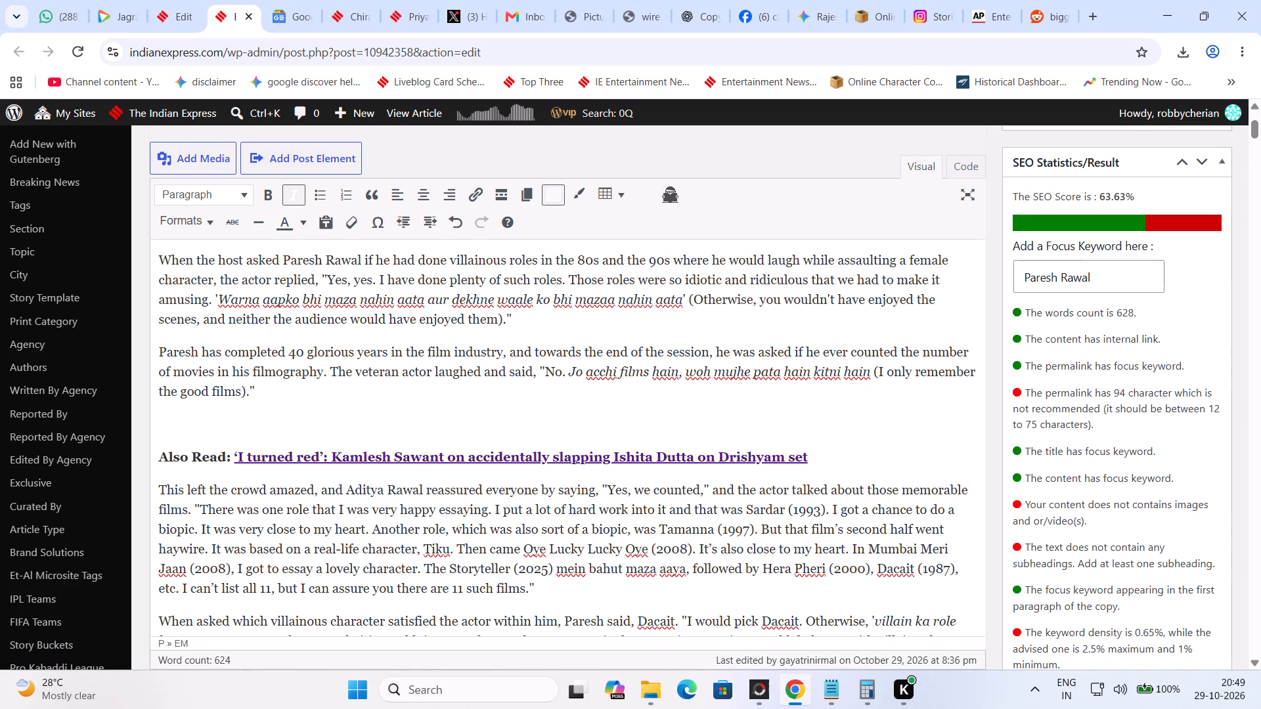
pyautogui.rightClick(273, 419)
pyautogui.click(358, 255)
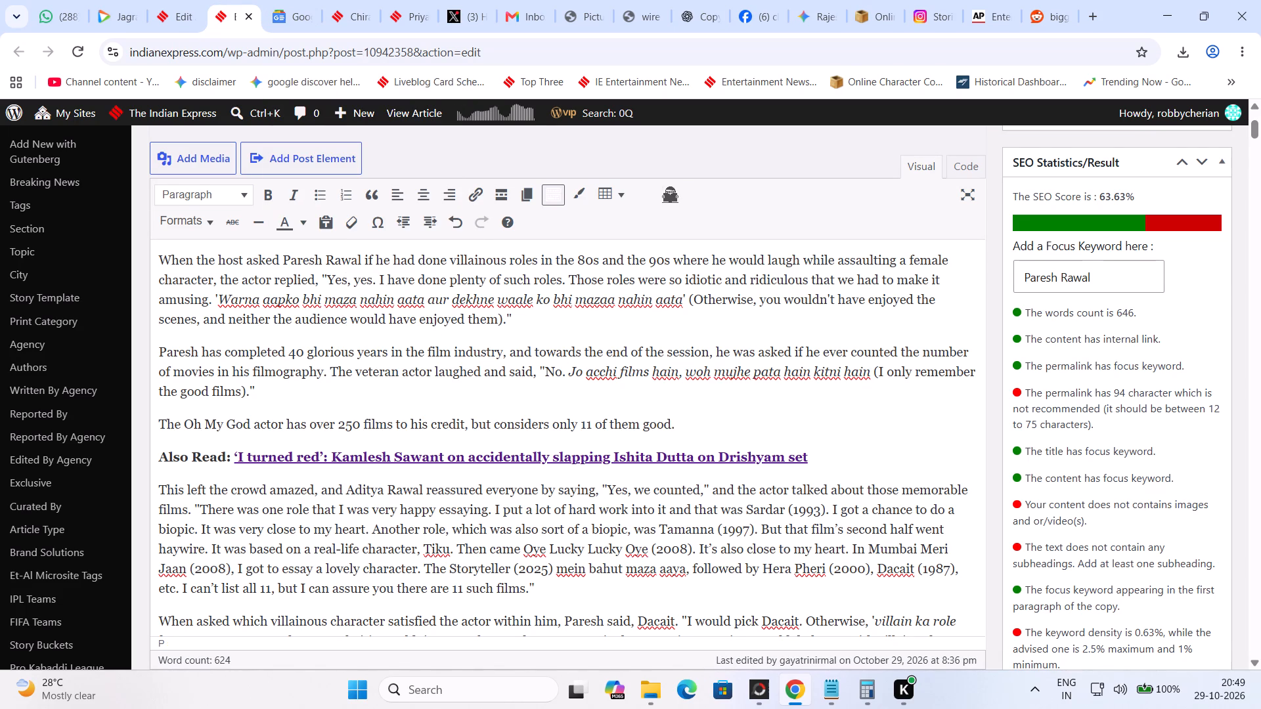
# Insert "he" before "considers" in the pasted Oh My God sentence.
pyautogui.click(495, 419)
pyautogui.write('he')
pyautogui.press('space')
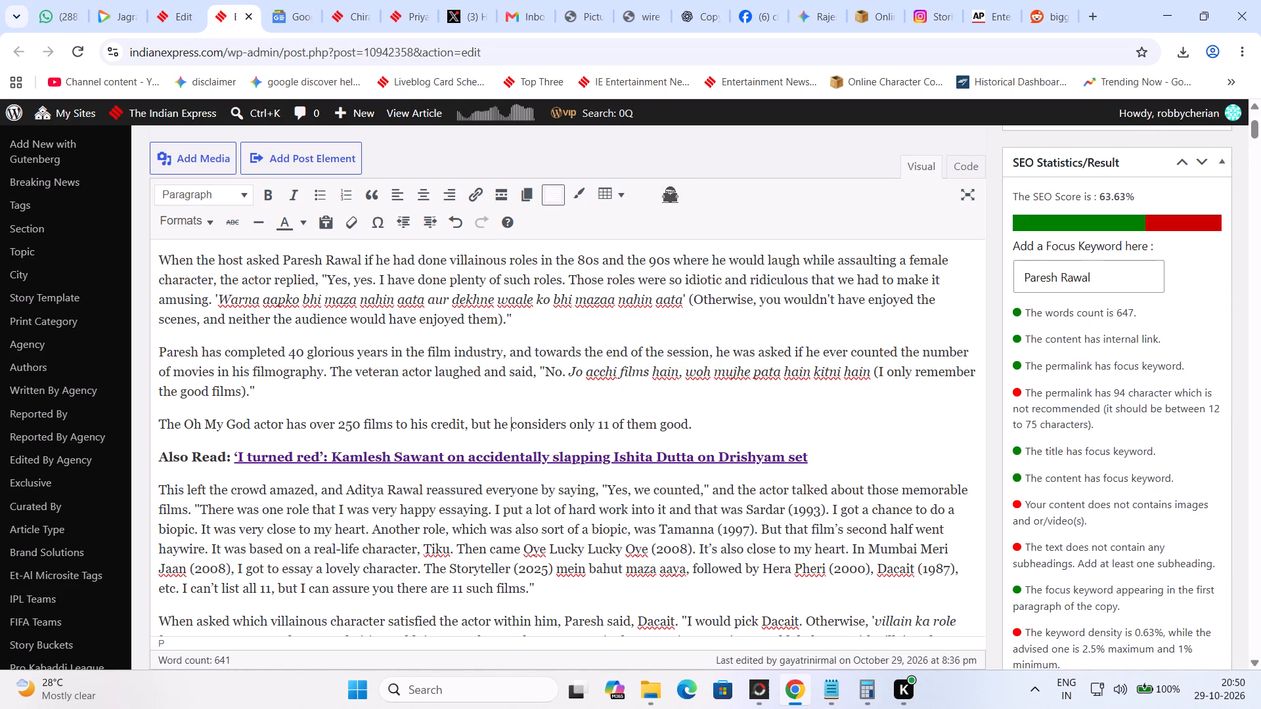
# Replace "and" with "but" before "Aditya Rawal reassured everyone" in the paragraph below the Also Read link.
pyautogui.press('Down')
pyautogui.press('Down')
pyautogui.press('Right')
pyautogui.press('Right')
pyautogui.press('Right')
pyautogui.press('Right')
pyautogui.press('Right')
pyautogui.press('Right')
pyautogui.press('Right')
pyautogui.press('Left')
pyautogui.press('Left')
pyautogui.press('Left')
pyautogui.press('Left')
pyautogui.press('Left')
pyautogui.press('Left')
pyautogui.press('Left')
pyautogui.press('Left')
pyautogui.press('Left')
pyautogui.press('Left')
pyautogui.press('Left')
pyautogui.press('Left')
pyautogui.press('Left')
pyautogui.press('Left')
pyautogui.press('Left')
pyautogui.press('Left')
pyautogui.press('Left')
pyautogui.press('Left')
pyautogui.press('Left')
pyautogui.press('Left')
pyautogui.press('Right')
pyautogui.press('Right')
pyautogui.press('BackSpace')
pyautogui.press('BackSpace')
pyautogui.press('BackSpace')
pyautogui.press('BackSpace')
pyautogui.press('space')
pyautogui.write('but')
# Replace the comma and "but" after "This left the crowd amazed" with a full stop, making Aditya Rawal's clause a separate sentence.
pyautogui.press('Right')
pyautogui.press('Right')
pyautogui.press('Right')
pyautogui.press('Right')
pyautogui.press('Right')
pyautogui.press('Right')
pyautogui.press('Right')
pyautogui.press('Right')
pyautogui.press('Right')
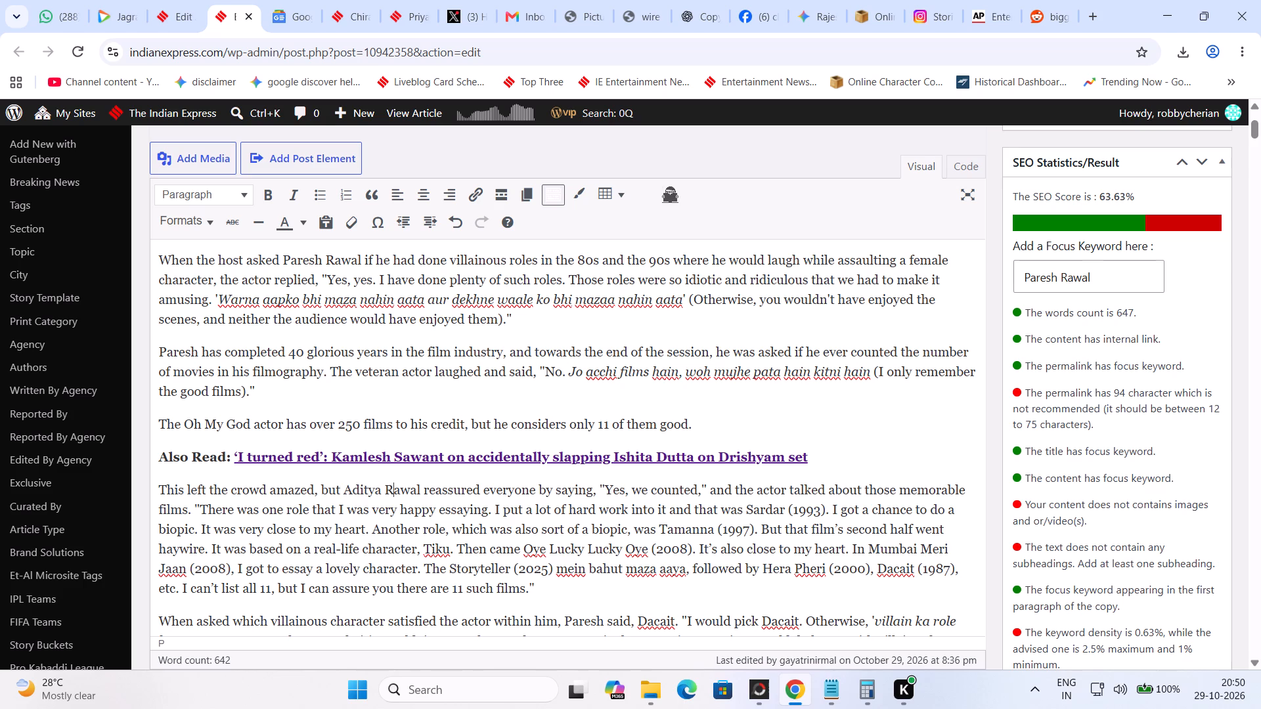
pyautogui.press('Left')
pyautogui.press('Left')
pyautogui.press('Left')
pyautogui.press('Left')
pyautogui.press('Left')
pyautogui.press('Left')
pyautogui.press('Left')
pyautogui.press('Left')
pyautogui.press('Left')
pyautogui.press('Left')
pyautogui.press('Right')
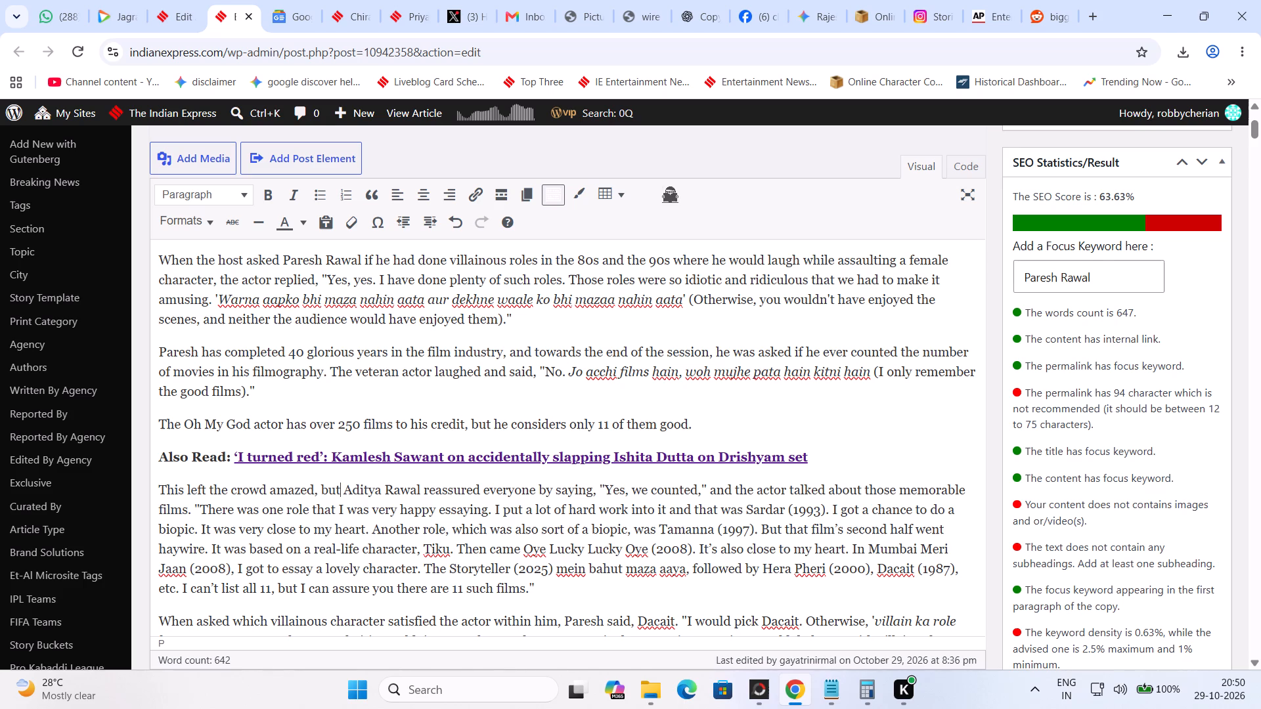
pyautogui.press('Left')
pyautogui.press('Right')
pyautogui.press('BackSpace')
pyautogui.press('BackSpace')
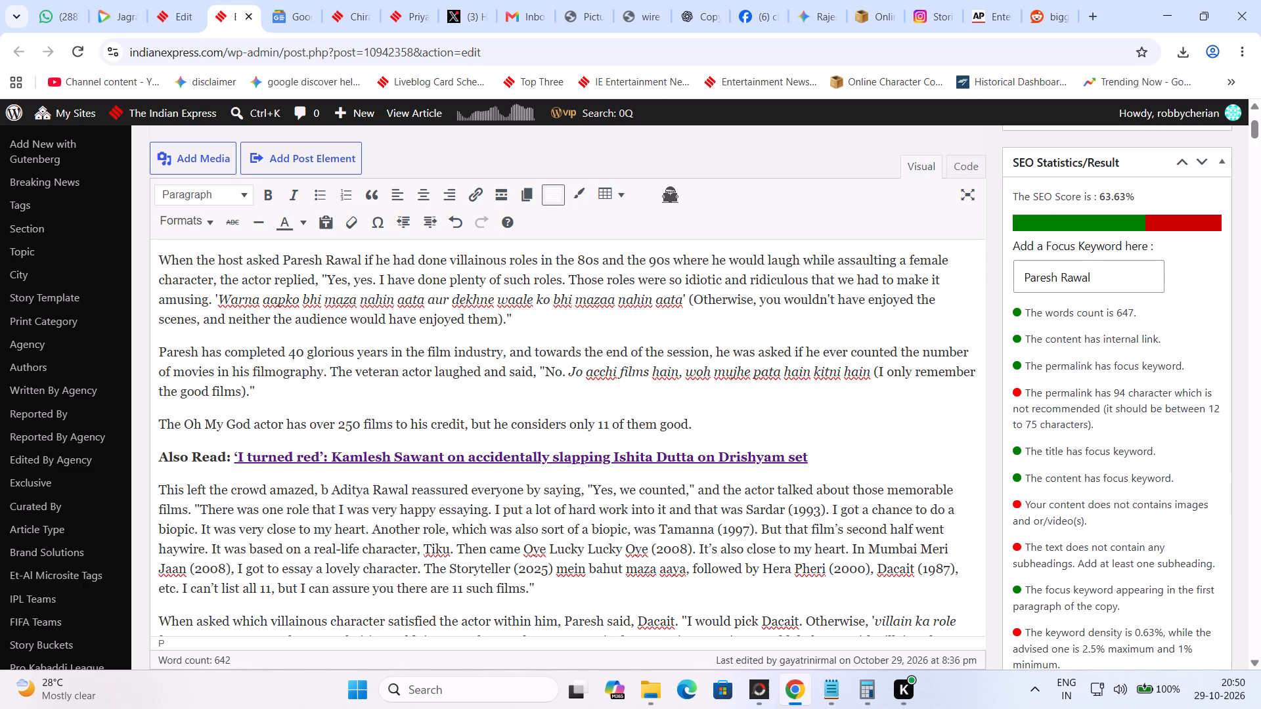
pyautogui.press('BackSpace')
pyautogui.press('BackSpace')
pyautogui.press('BackSpace')
pyautogui.press('.')
# Review the wording of the Aditya Rawal sentence from "reassured everyone" through "and the actor talked about those memorable films".
pyautogui.press('Right')
pyautogui.press('Right')
pyautogui.press('Right')
pyautogui.press('Right')
pyautogui.press('Right')
pyautogui.press('Right')
pyautogui.press('Right')
pyautogui.press('Right')
pyautogui.press('Right')
pyautogui.press('Right')
pyautogui.press('Right')
pyautogui.press('Right')
pyautogui.press('Right')
pyautogui.press('Right')
pyautogui.press('Right')
pyautogui.press('Right')
pyautogui.press('Right')
pyautogui.press('Right')
pyautogui.press('Right')
pyautogui.press('Right')
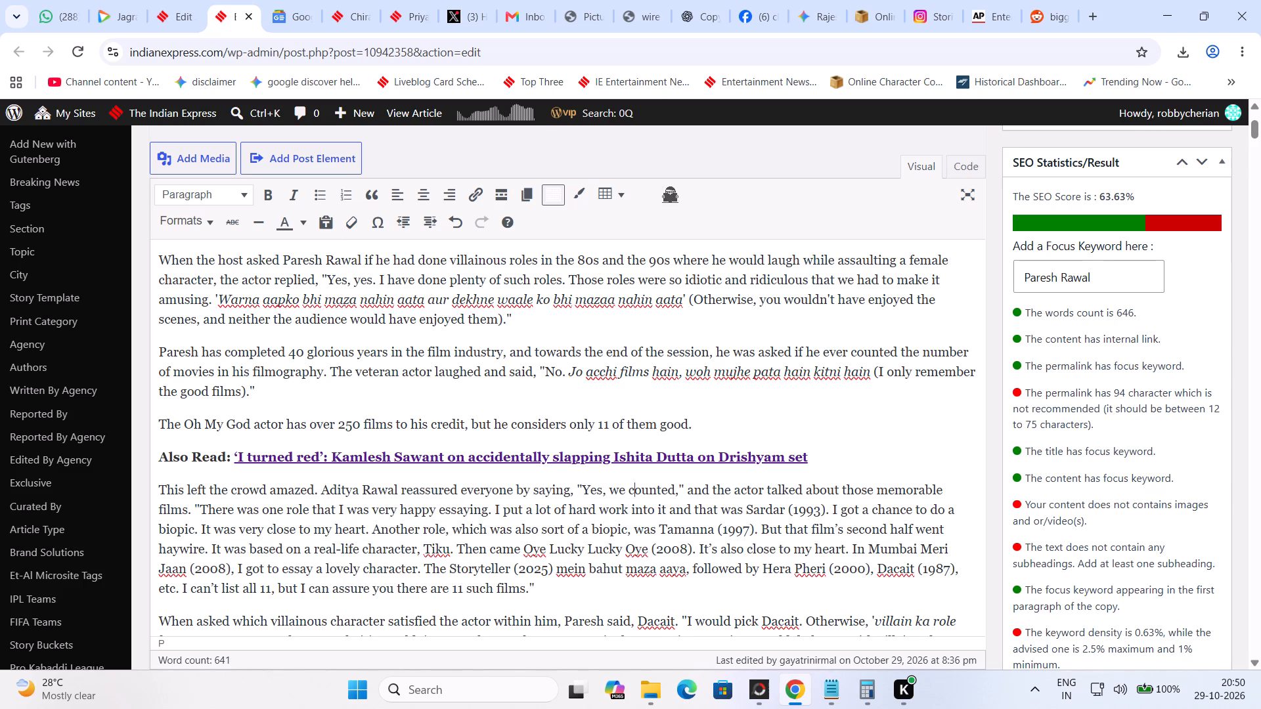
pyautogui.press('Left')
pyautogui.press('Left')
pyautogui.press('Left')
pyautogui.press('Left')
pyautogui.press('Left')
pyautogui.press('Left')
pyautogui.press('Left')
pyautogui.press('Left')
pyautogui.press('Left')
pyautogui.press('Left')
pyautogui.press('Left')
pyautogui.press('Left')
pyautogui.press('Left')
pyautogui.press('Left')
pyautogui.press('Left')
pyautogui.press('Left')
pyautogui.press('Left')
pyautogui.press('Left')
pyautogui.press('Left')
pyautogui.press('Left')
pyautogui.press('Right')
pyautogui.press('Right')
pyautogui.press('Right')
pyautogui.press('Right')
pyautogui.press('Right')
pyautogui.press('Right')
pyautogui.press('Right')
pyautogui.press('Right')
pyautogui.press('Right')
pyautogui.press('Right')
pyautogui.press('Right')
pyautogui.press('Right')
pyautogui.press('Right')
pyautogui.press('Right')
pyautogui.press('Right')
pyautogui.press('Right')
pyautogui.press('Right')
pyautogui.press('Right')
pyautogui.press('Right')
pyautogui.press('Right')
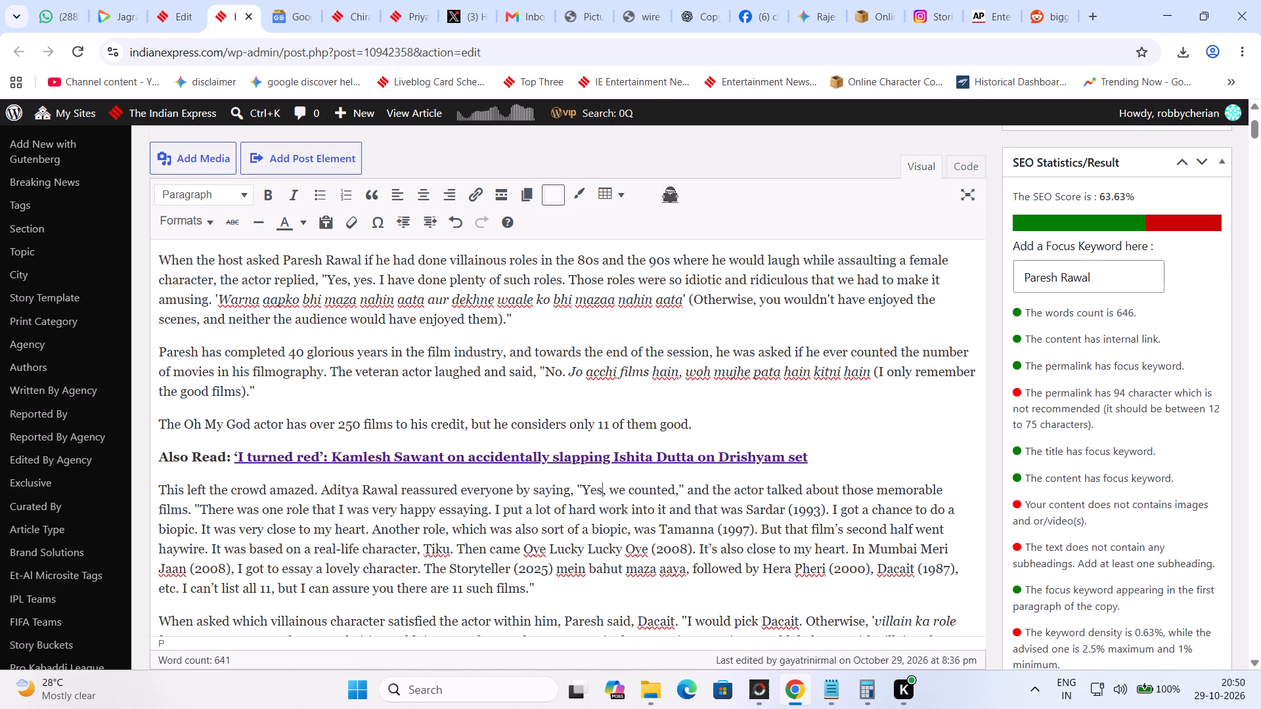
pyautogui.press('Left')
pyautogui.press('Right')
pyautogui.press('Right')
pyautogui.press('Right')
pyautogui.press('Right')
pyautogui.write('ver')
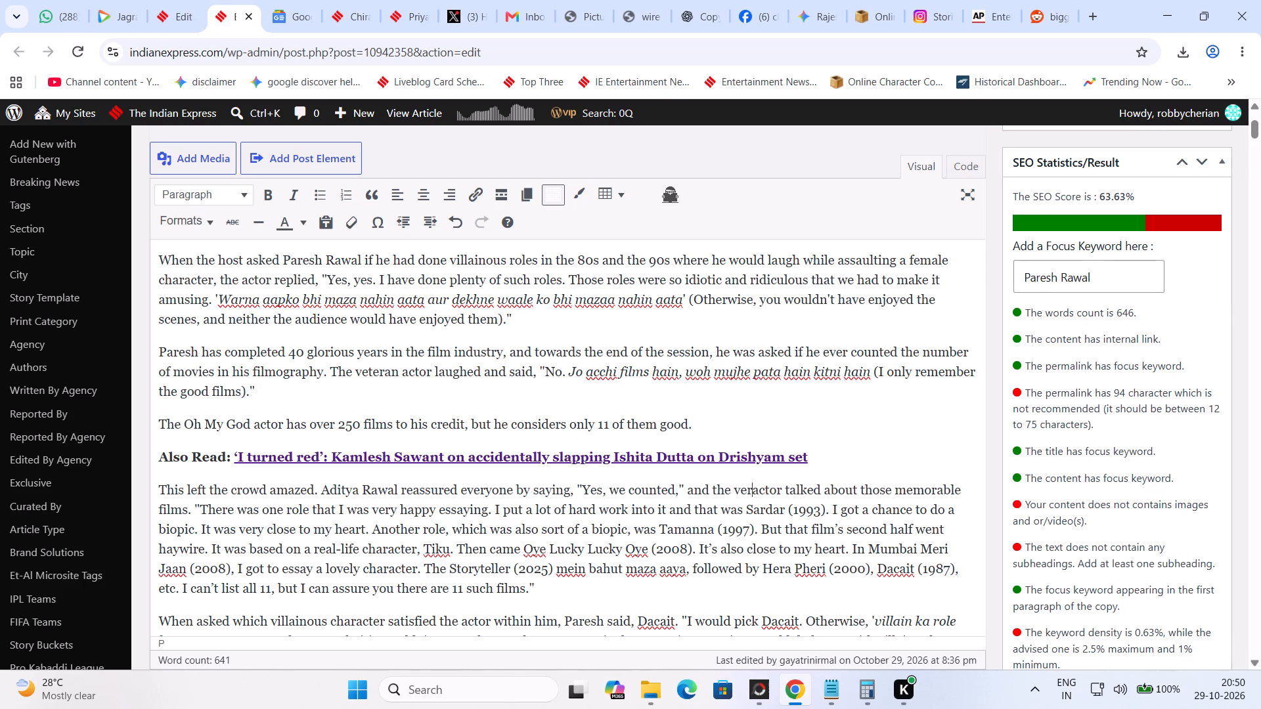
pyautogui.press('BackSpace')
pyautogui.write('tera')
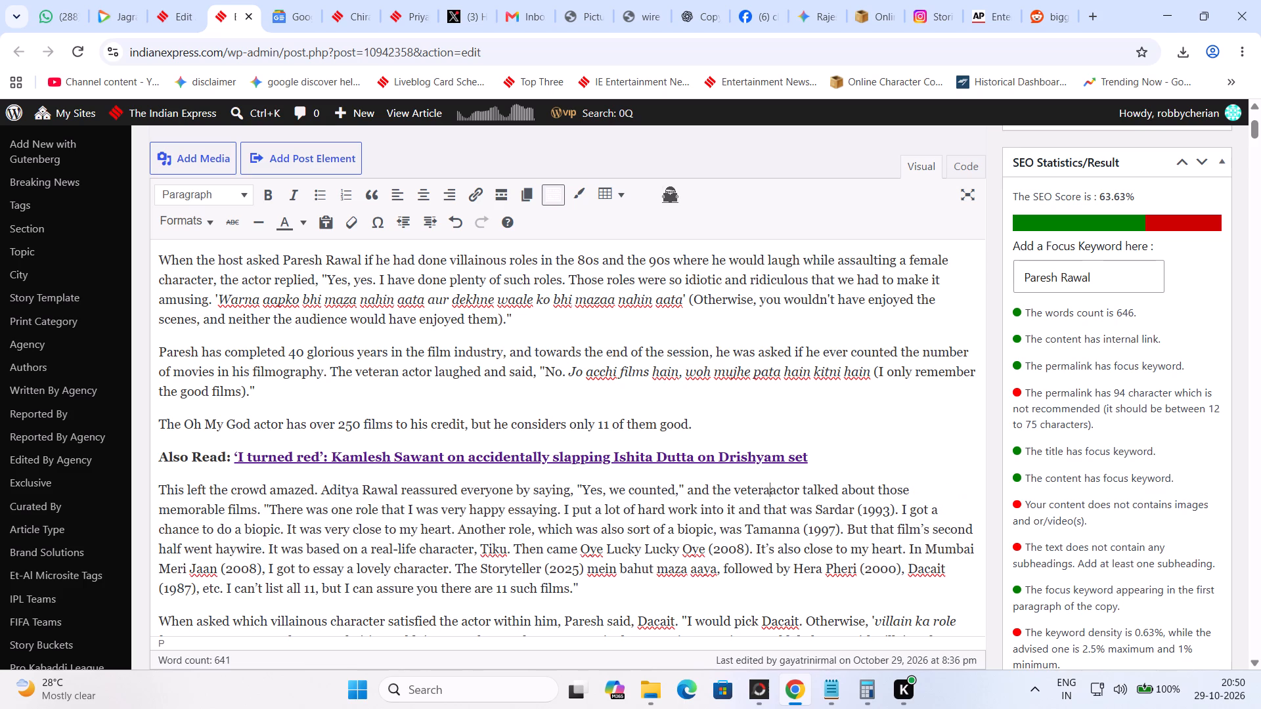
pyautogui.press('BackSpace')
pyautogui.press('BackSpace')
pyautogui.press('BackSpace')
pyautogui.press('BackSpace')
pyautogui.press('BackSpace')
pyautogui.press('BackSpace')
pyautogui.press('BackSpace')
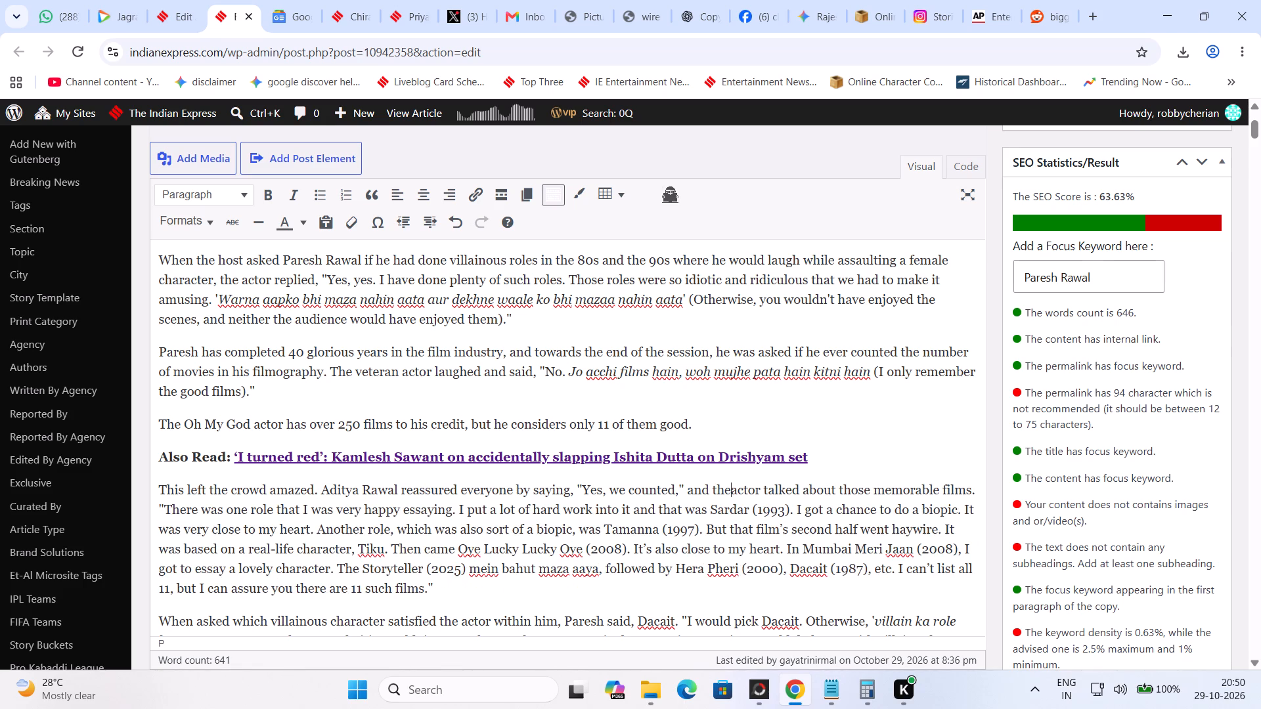
# Replace "the actor" with "Paresh Rawal" before "talked about those memorable films" in the paragraph below the Also Read link.
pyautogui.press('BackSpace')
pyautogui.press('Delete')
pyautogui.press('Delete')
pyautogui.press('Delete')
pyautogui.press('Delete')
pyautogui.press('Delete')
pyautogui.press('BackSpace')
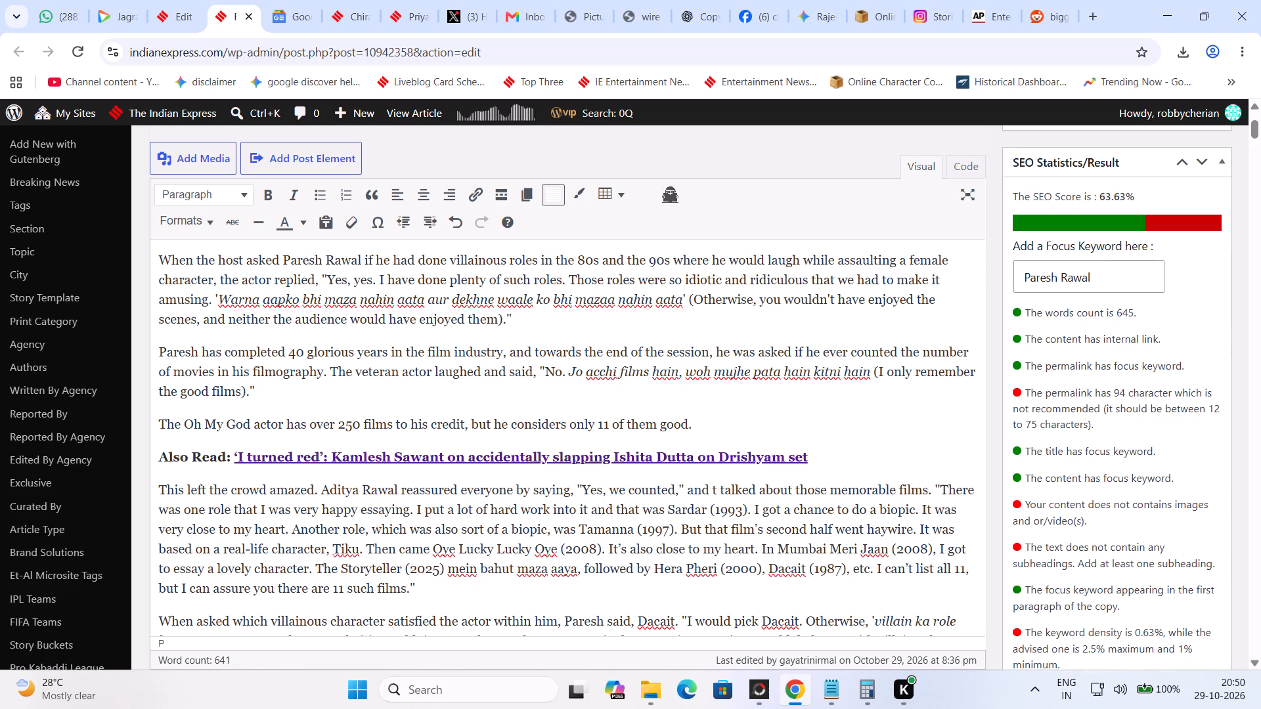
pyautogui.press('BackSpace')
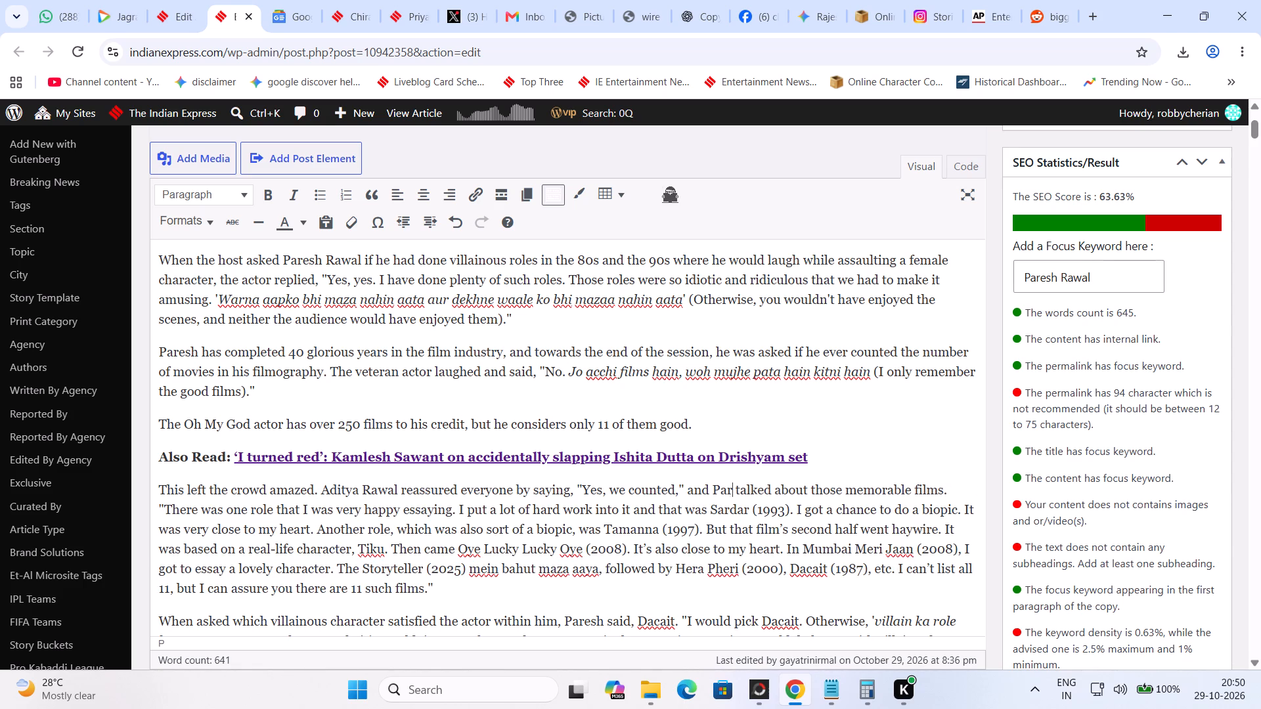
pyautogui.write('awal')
# Review the wording from "talked about those memorable films" through "I put a lot of hard work into it" in the same paragraph.
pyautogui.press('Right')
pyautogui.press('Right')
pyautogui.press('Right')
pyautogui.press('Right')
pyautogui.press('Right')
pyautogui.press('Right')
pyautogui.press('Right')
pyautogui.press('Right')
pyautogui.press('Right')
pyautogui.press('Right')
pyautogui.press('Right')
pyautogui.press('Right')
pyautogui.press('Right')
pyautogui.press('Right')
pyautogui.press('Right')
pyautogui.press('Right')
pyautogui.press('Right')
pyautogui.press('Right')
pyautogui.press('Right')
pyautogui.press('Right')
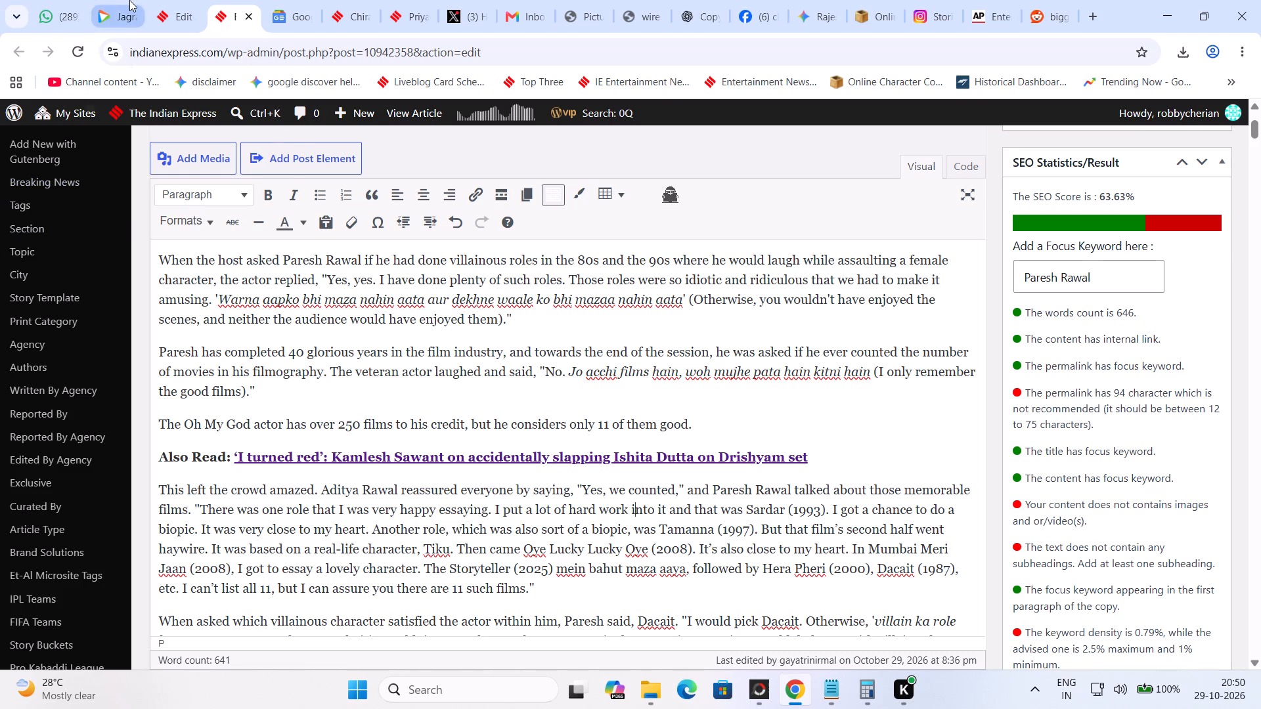
# Switch to Instagram and view Priyanka Chopra's Karwa Chauth mehendi story.
pyautogui.click(837, 0)
pyautogui.click(921, 0)
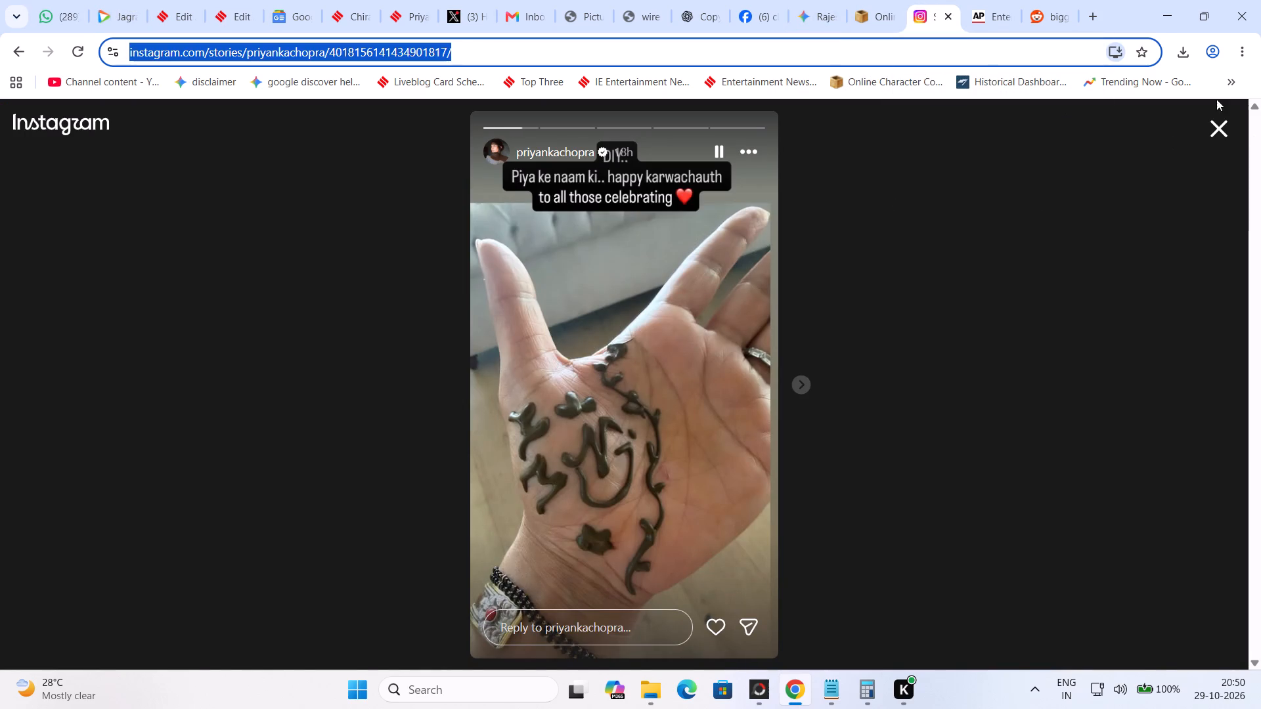
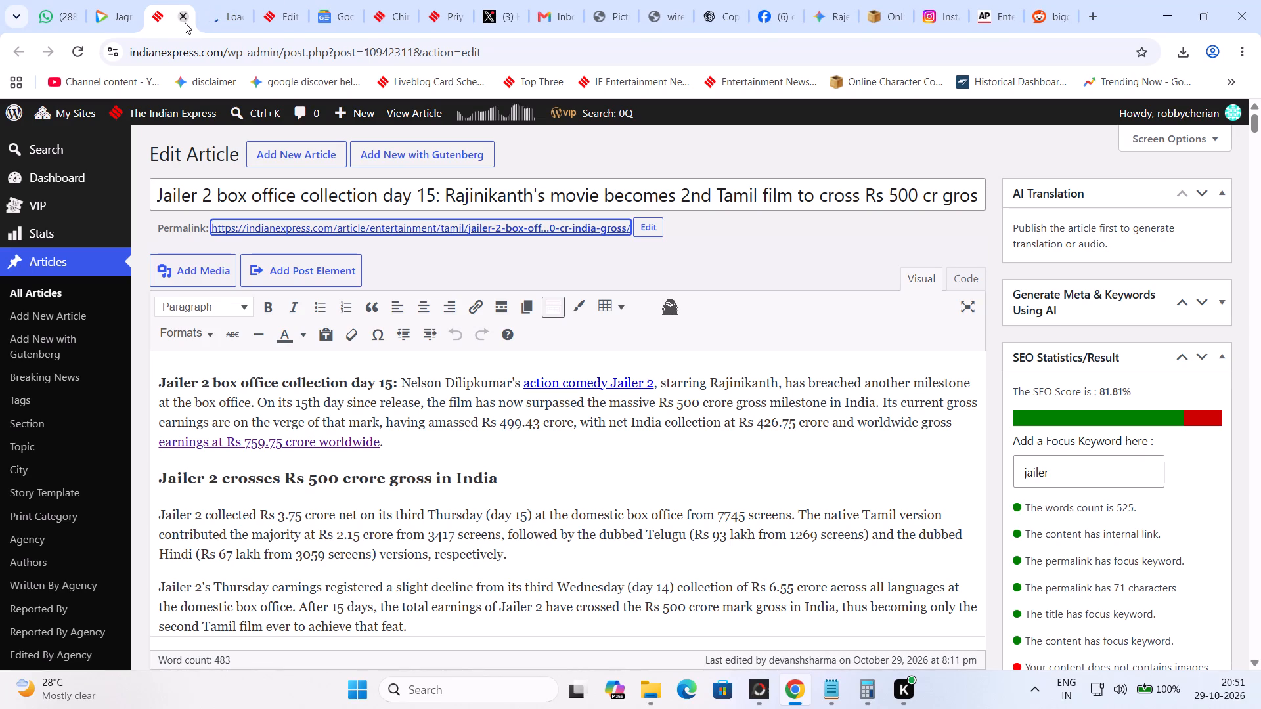
# Close the Jailer 2 box office article's editor tab and return to the Paresh Rawal article in the editor.
pyautogui.click(185, 22)
pyautogui.click(325, 0)
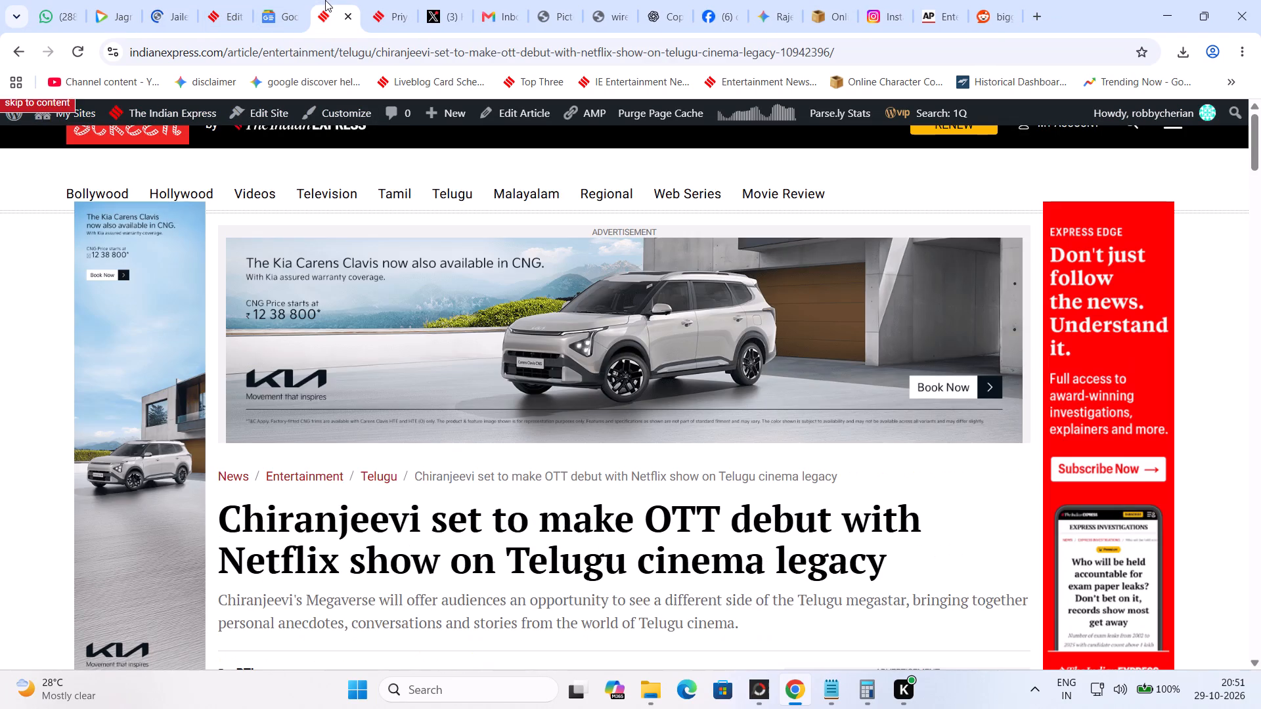
pyautogui.click(225, 0)
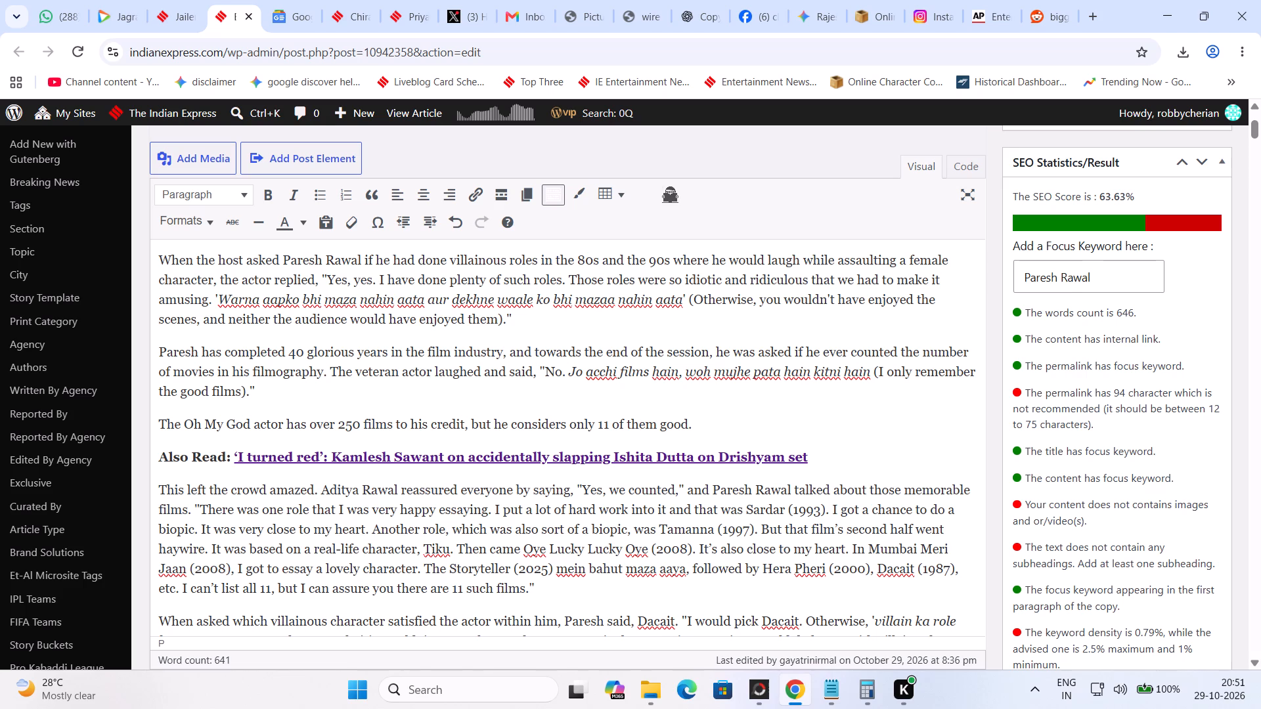
# Delete the first "Dacait." after "Paresh said," so the sentence leads straight into the quote "I would pick Dacait".
pyautogui.scroll(-1, 649, 553)
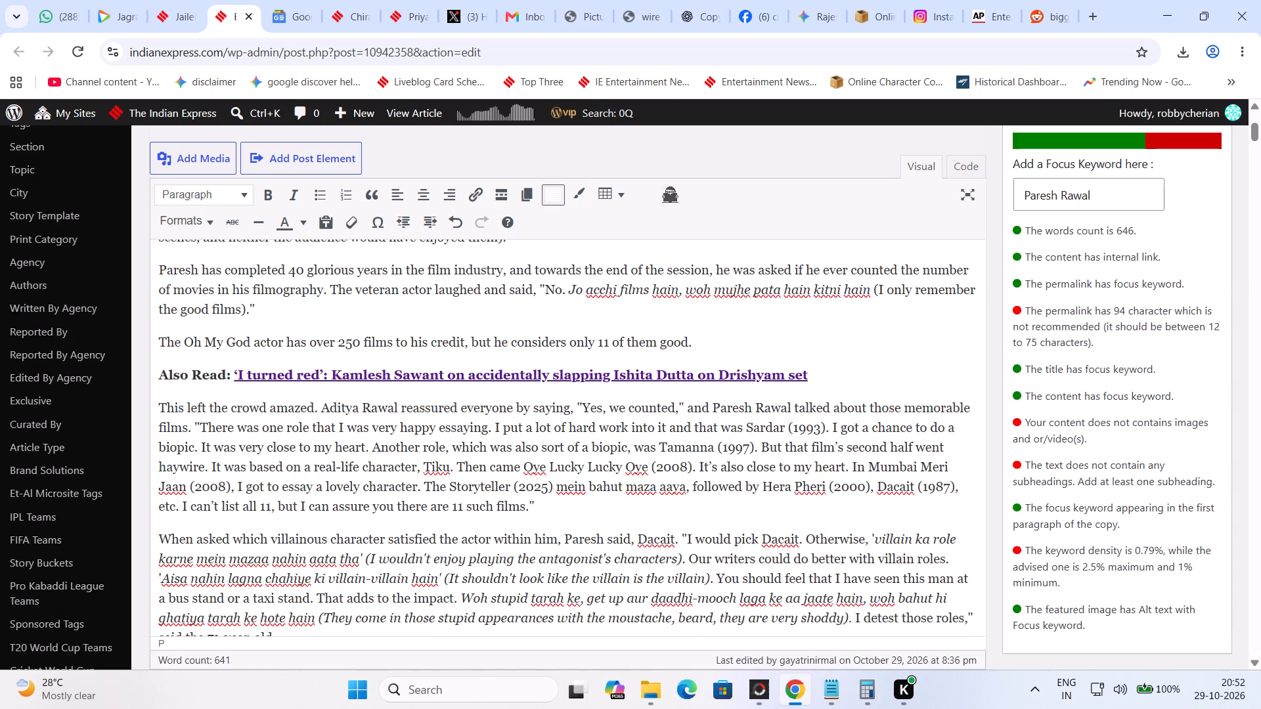
pyautogui.moveTo(633, 545); pyautogui.dragTo(674, 542)
pyautogui.moveTo(674, 542); pyautogui.dragTo(682, 542)
pyautogui.press('space')
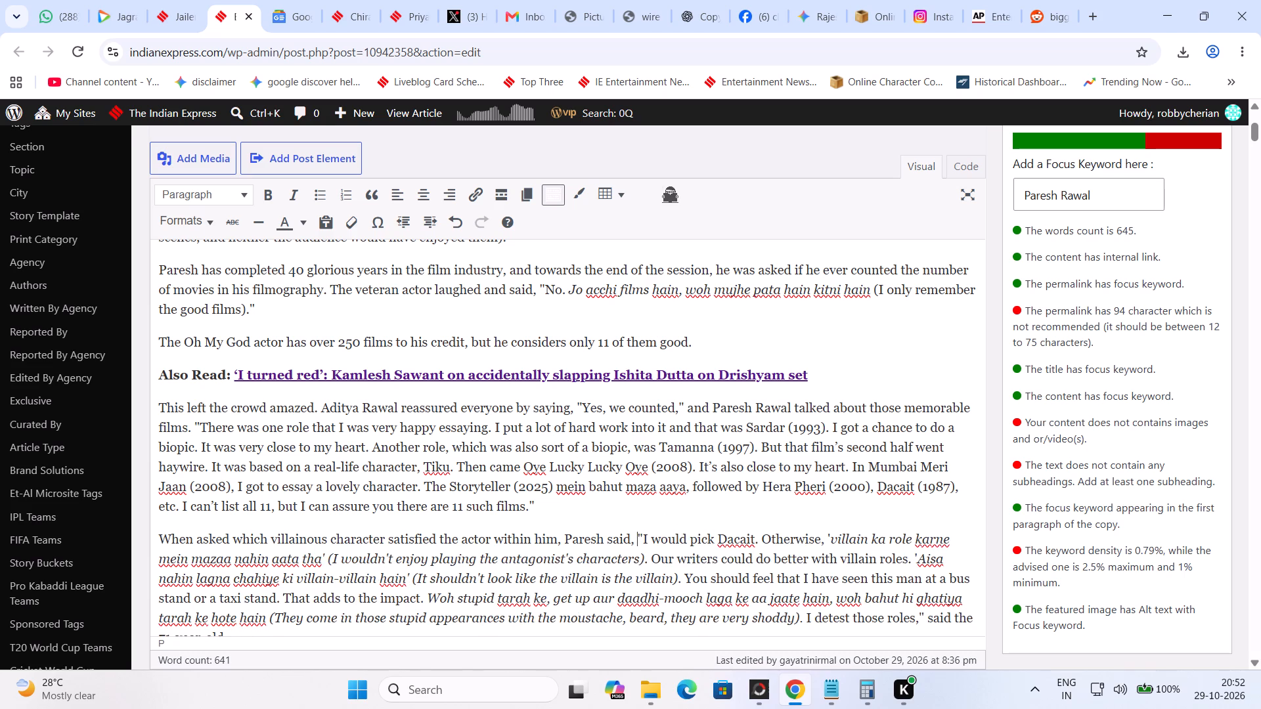
# End the villain-roles quote with a full stop after "I detest those roles" and delete the attribution "said the 71-year-old".
pyautogui.scroll(-1, 694, 544)
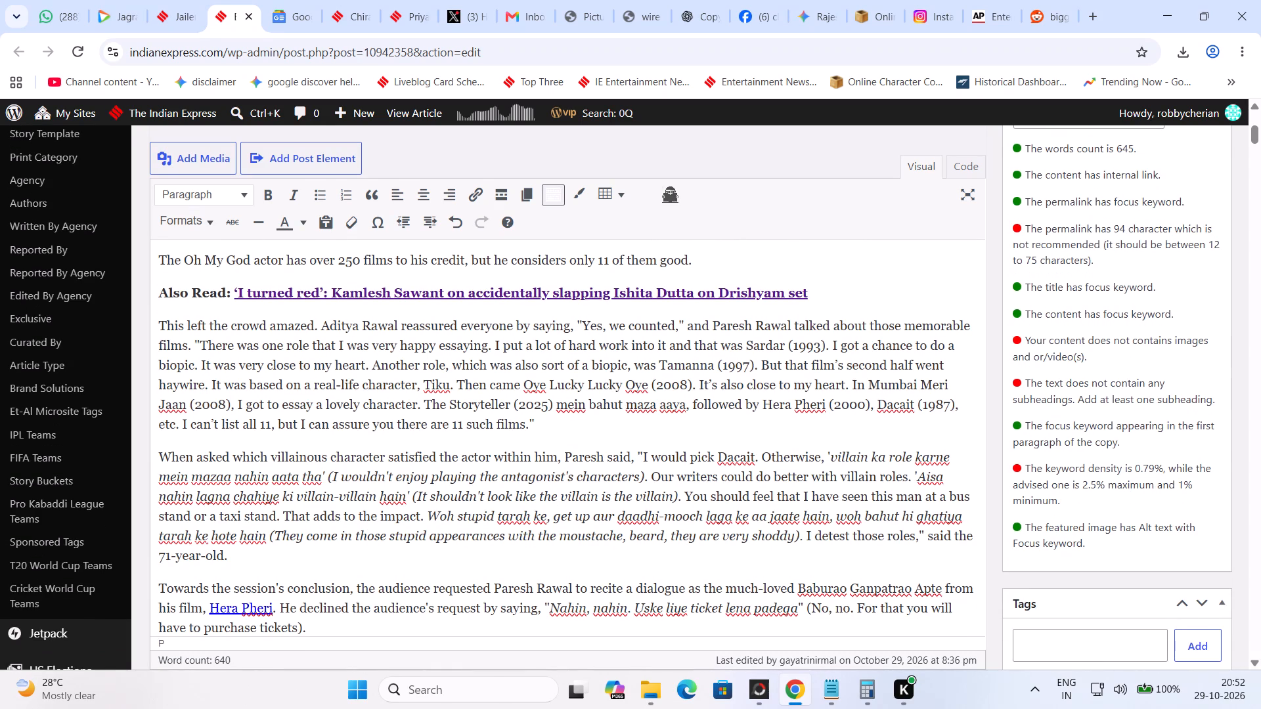
pyautogui.click(916, 538)
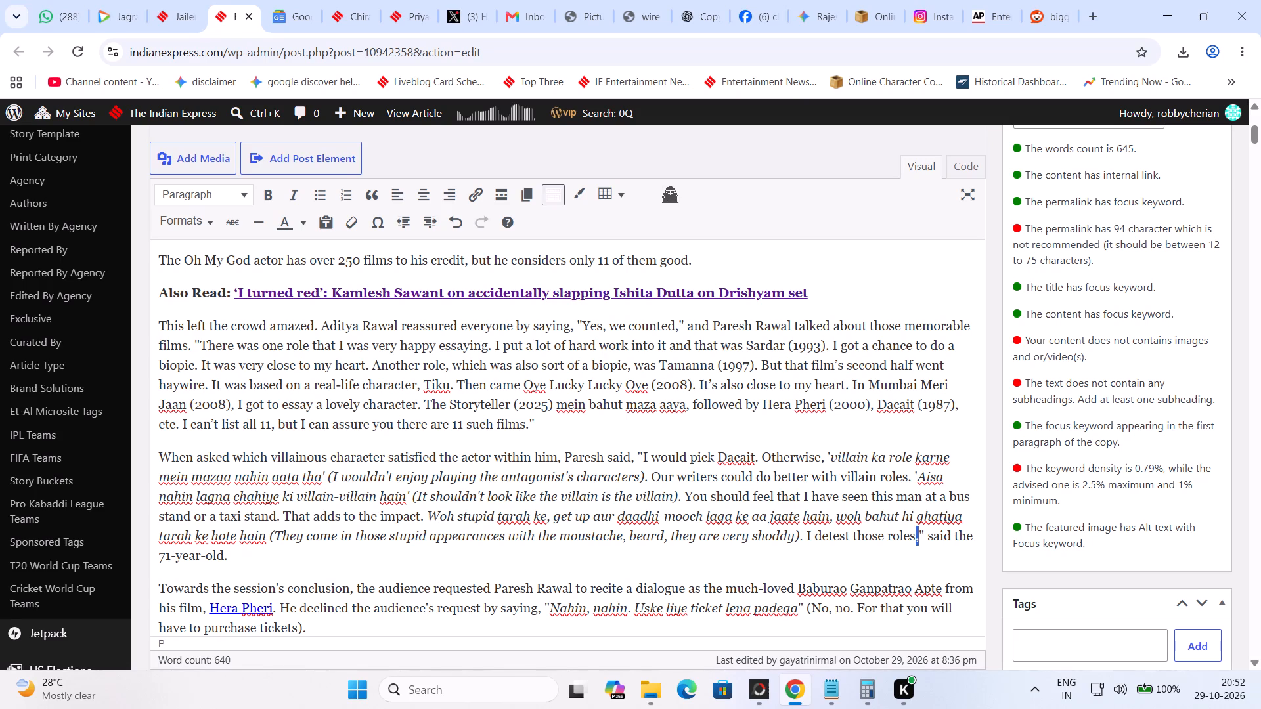
pyautogui.press('.')
pyautogui.press('Down')
pyautogui.press('BackSpace')
pyautogui.press('BackSpace')
pyautogui.press('BackSpace')
pyautogui.press('BackSpace')
pyautogui.press('BackSpace')
pyautogui.press('BackSpace')
pyautogui.press('BackSpace')
pyautogui.press('BackSpace')
pyautogui.press('BackSpace')
pyautogui.press('BackSpace')
pyautogui.press('BackSpace')
pyautogui.press('BackSpace')
pyautogui.press('BackSpace')
pyautogui.press('BackSpace')
pyautogui.press('BackSpace')
pyautogui.press('BackSpace')
pyautogui.press('BackSpace')
pyautogui.press('BackSpace')
pyautogui.press('BackSpace')
pyautogui.press('BackSpace')
pyautogui.press('BackSpace')
pyautogui.press('BackSpace')
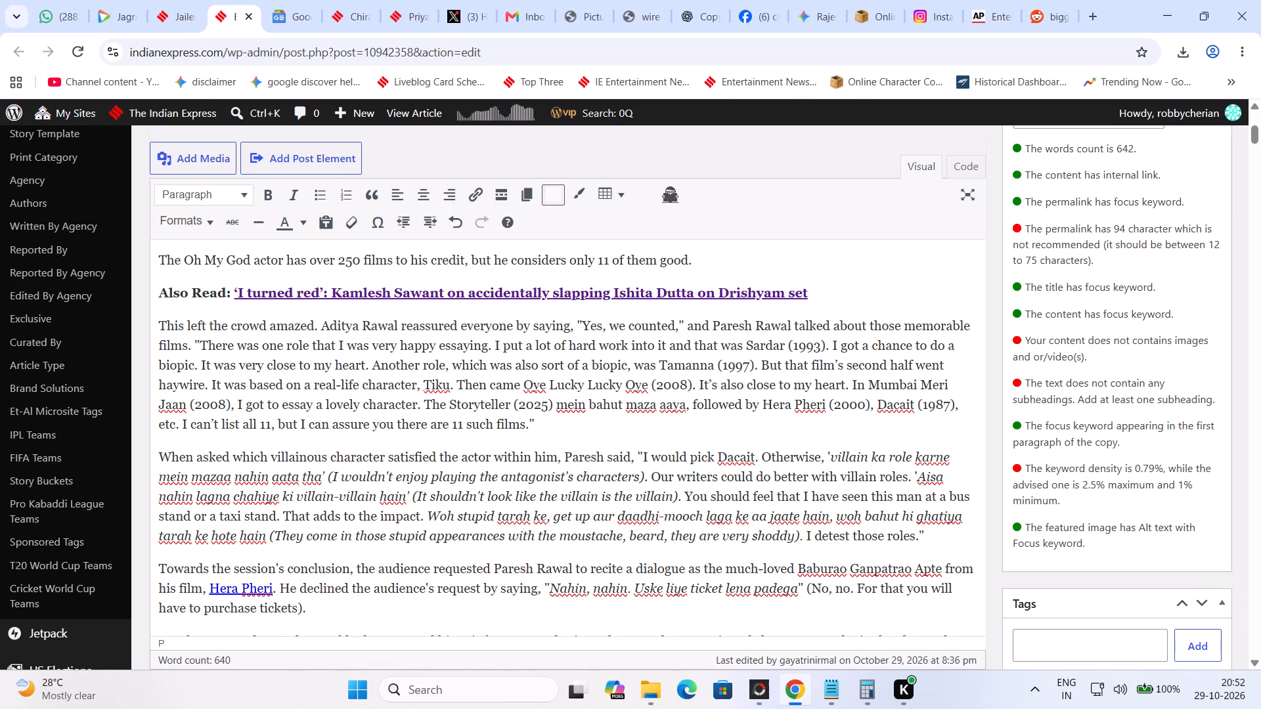
# Delete the comma between "his film" and the Hera Pheri link.
pyautogui.scroll(-2, 941, 552)
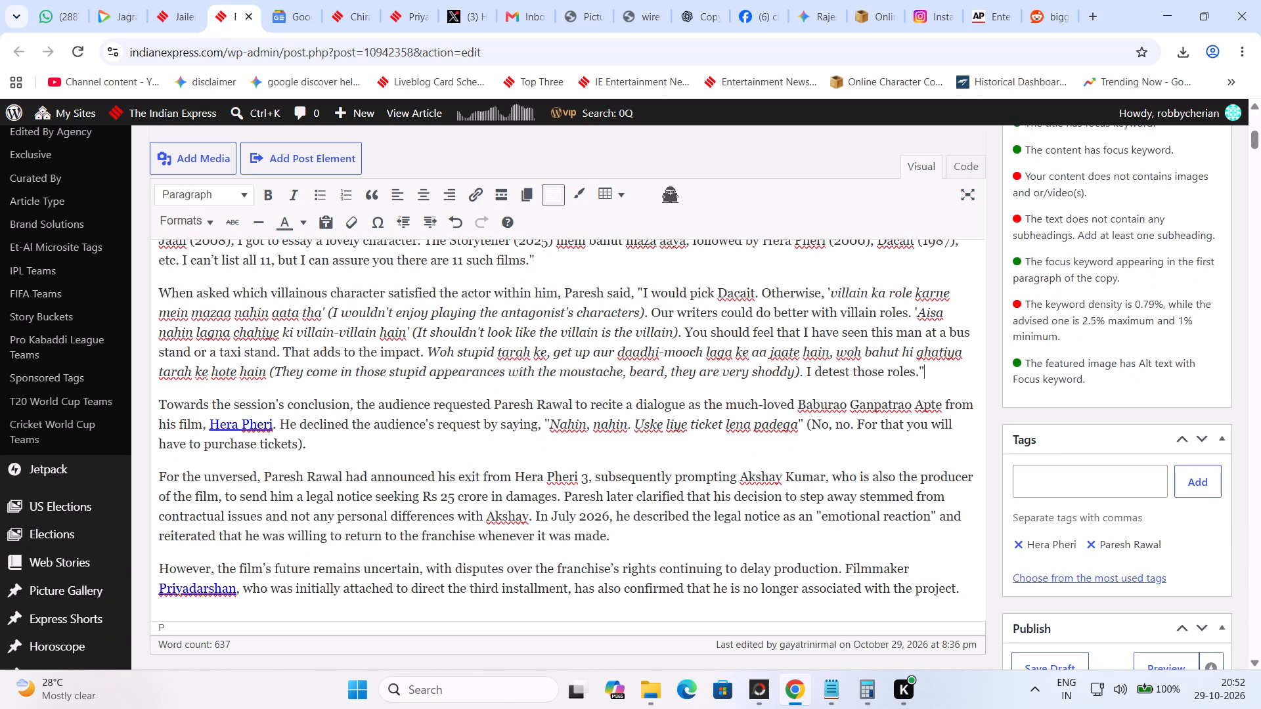
pyautogui.click(202, 425)
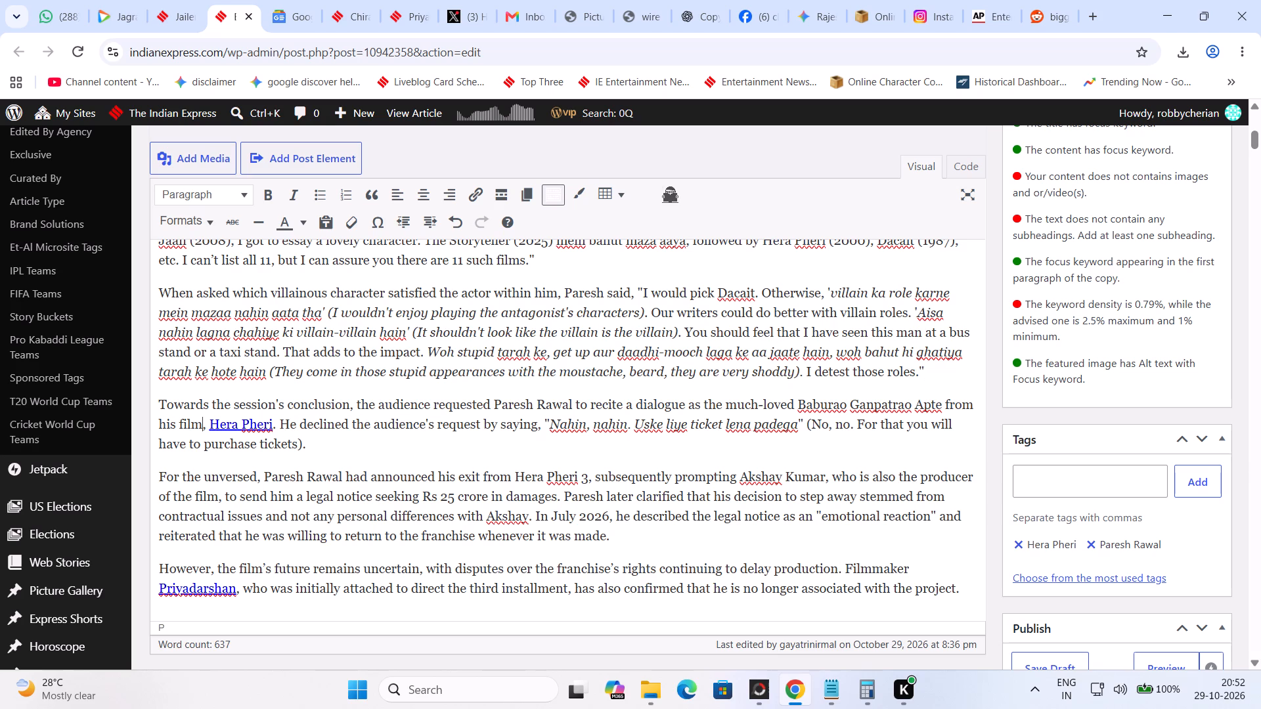
pyautogui.press('Delete')
# Move the closing quotation mark from after "padega" to the end of the parenthetical "(No, no. For that you will have to purchase tickets).".
pyautogui.press('Right')
pyautogui.press('Right')
pyautogui.press('Right')
pyautogui.press('Right')
pyautogui.press('Right')
pyautogui.press('Right')
pyautogui.press('Right')
pyautogui.press('Right')
pyautogui.press('Right')
pyautogui.press('Right')
pyautogui.press('Right')
pyautogui.press('Right')
pyautogui.press('Right')
pyautogui.press('Right')
pyautogui.press('Right')
pyautogui.press('Right')
pyautogui.press('Right')
pyautogui.press('Right')
pyautogui.press('Right')
pyautogui.press('Right')
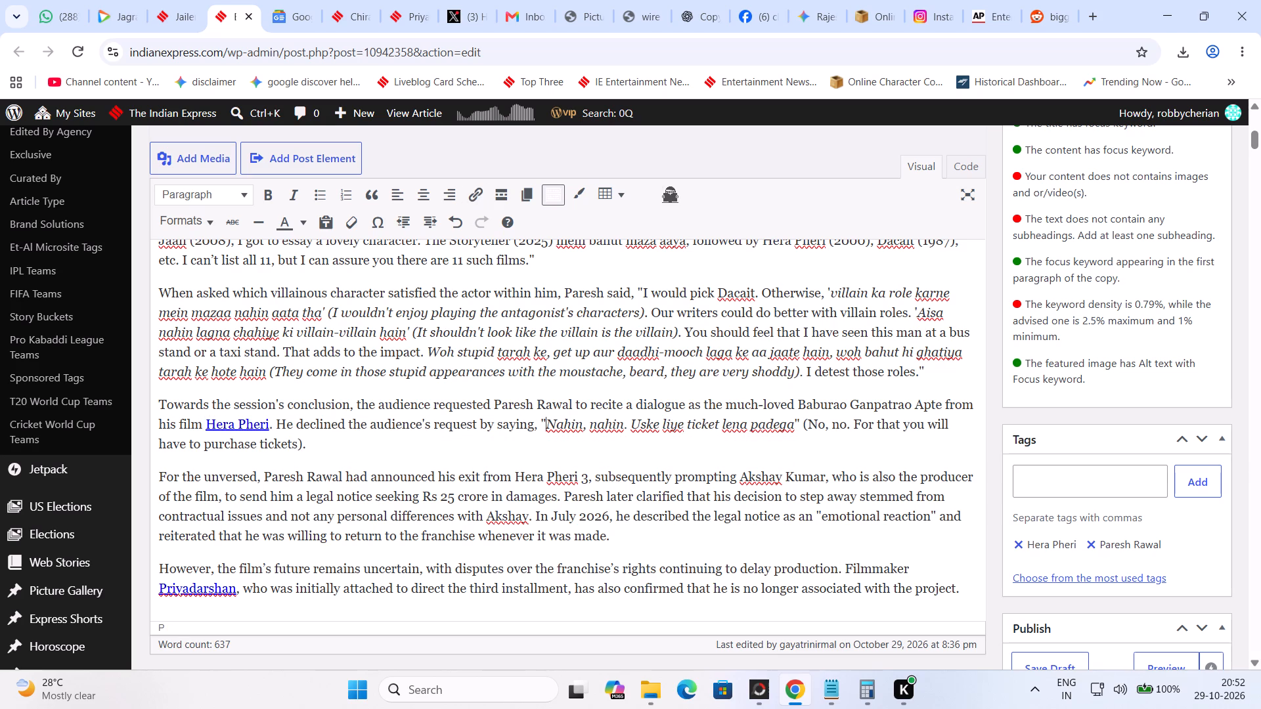
pyautogui.press('Left')
pyautogui.press('Left')
pyautogui.press('Left')
pyautogui.press('BackSpace')
pyautogui.press('Down')
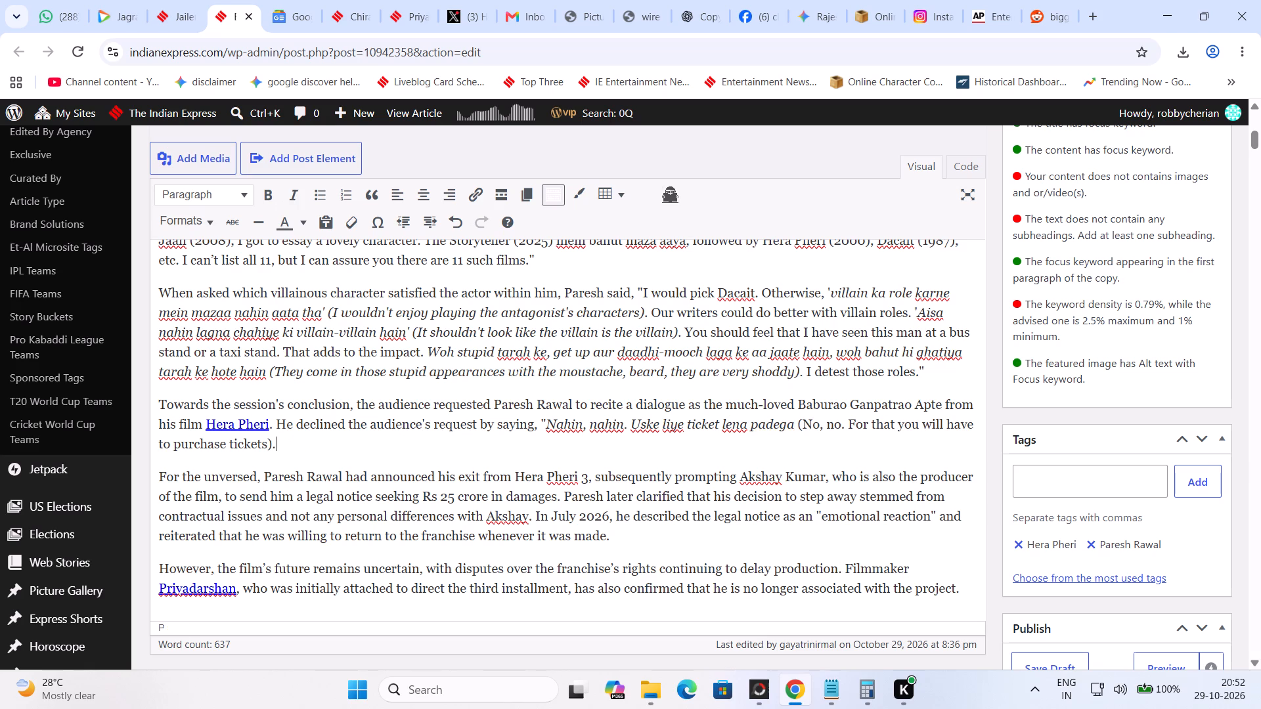
pyautogui.hotkey('shift', '"')
# Set the Hera Pheri link to open in a new tab.
pyautogui.press('Up')
pyautogui.press('Left')
pyautogui.press('Left')
pyautogui.press('Left')
pyautogui.press('Left')
pyautogui.press('Left')
pyautogui.press('Left')
pyautogui.press('Left')
pyautogui.press('Left')
pyautogui.press('Left')
pyautogui.press('Left')
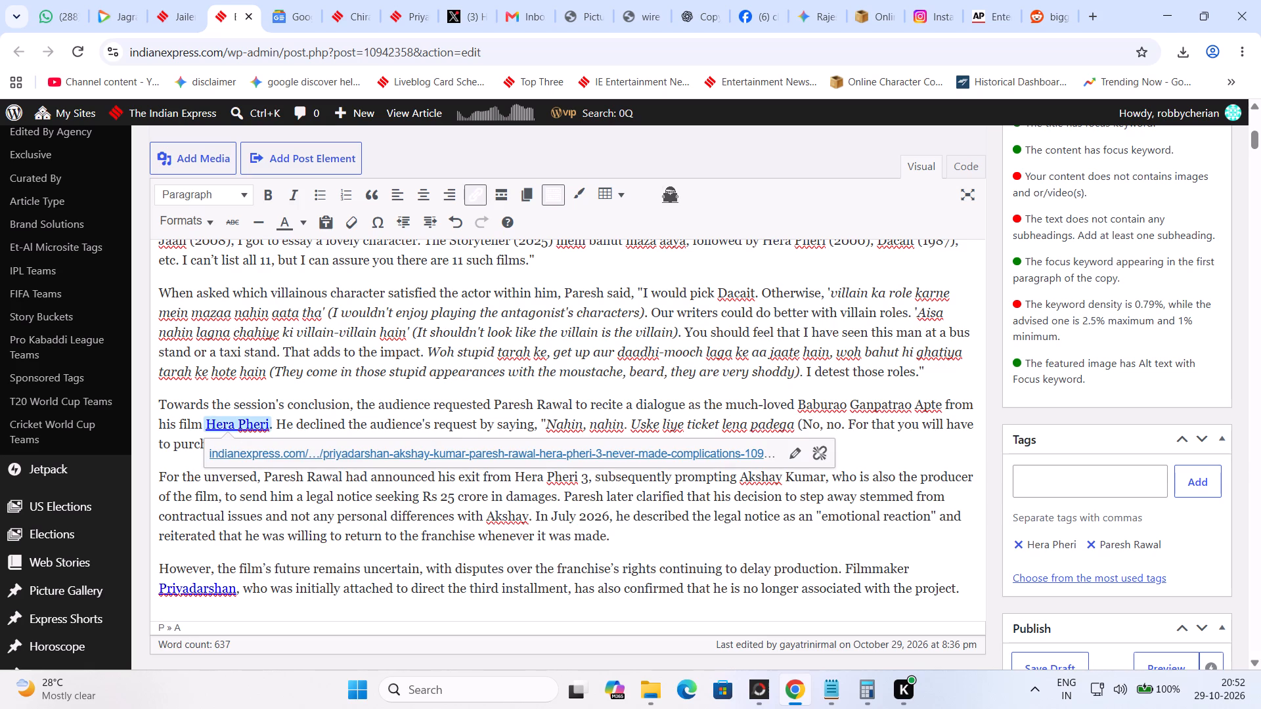
pyautogui.click(790, 446)
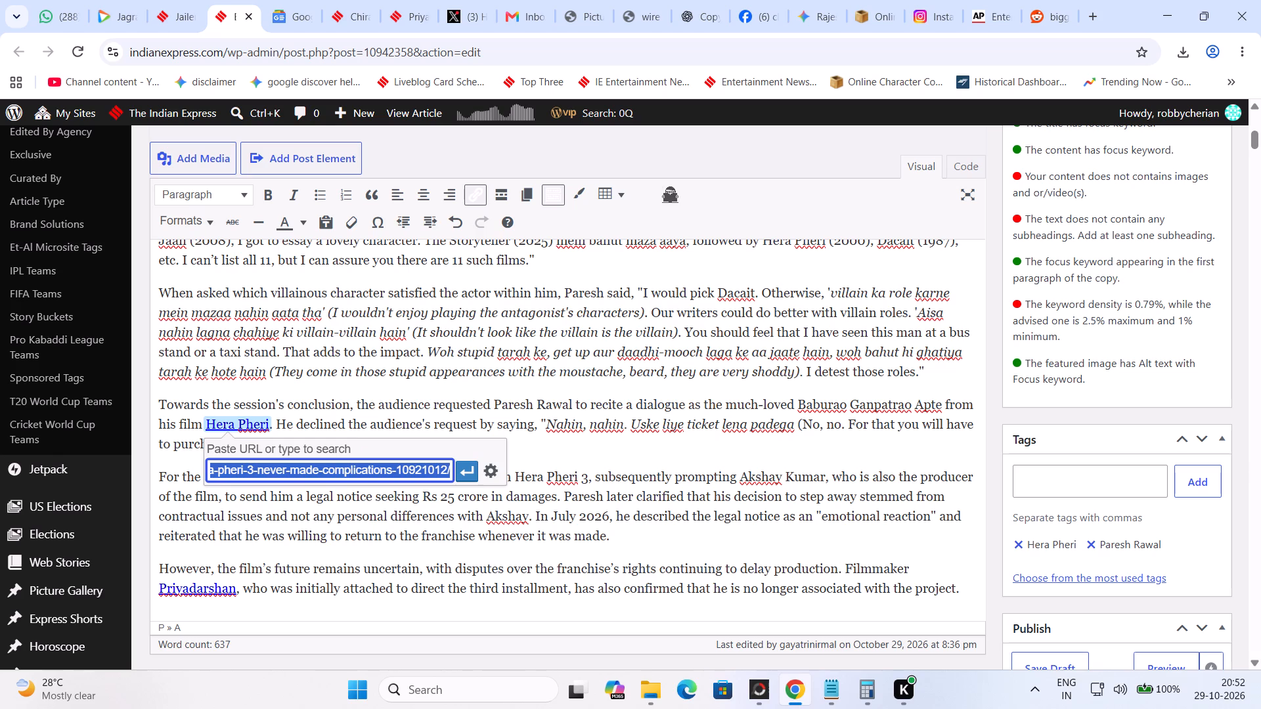
pyautogui.click(497, 472)
pyautogui.click(559, 292)
pyautogui.click(550, 289)
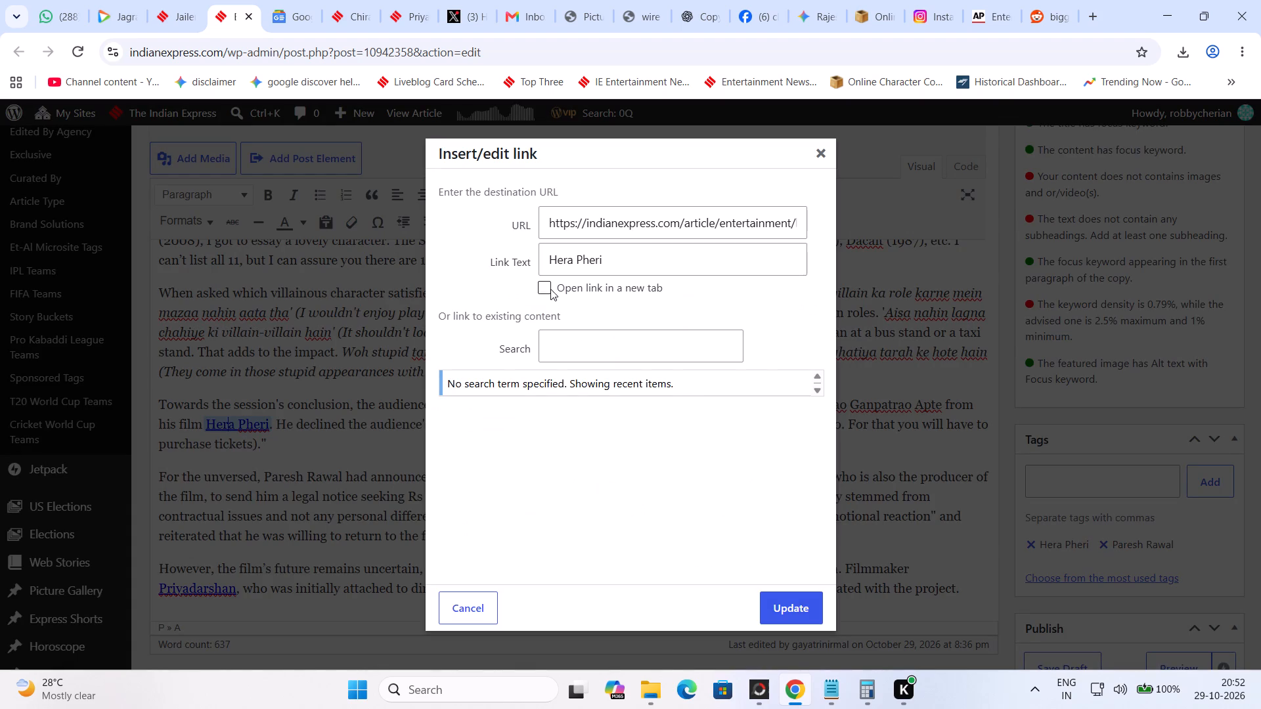
pyautogui.click(546, 290)
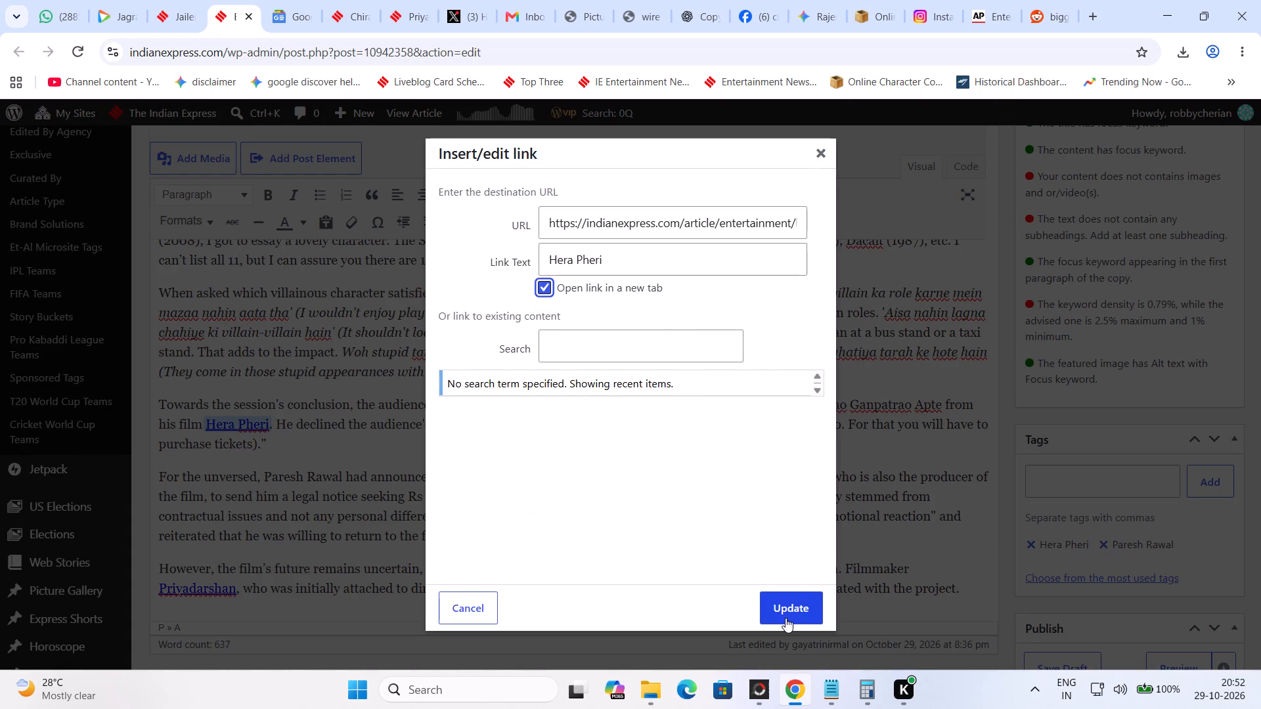
pyautogui.click(785, 618)
# Change "installment" to "instalment" in the final paragraph's sentence about Priyadarshan.
pyautogui.click(345, 520)
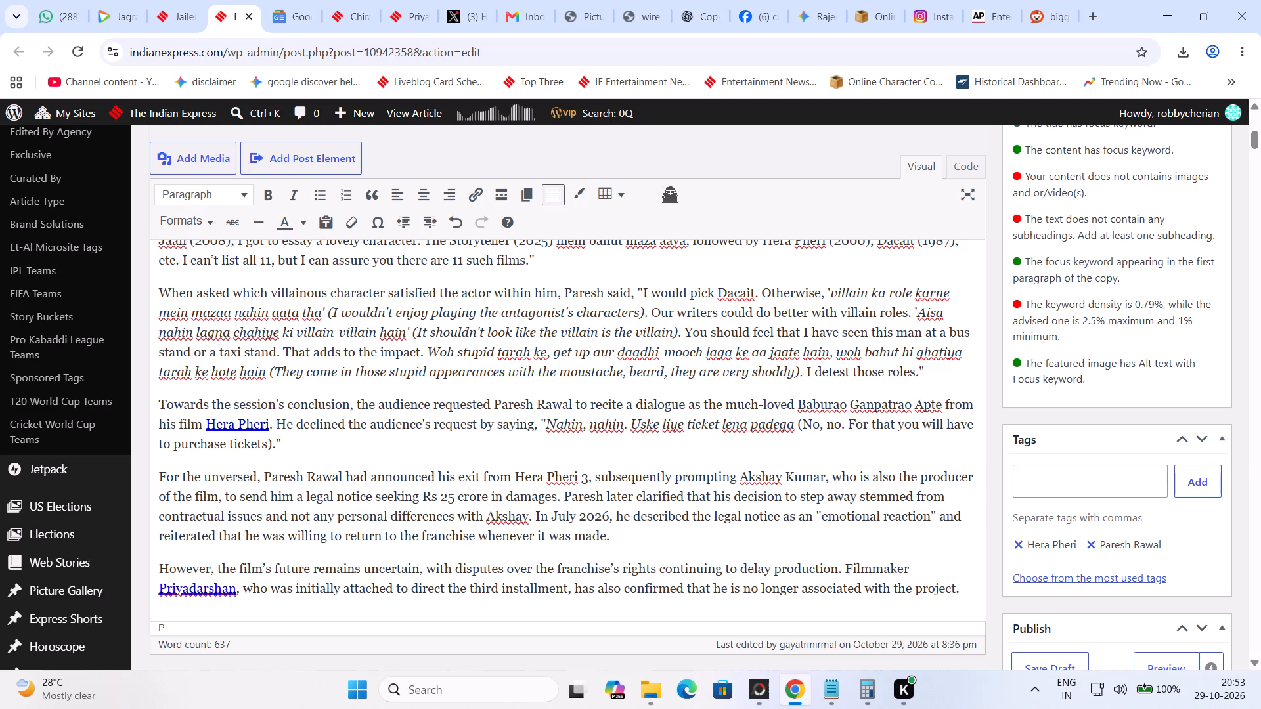
pyautogui.click(536, 589)
pyautogui.press('BackSpace')
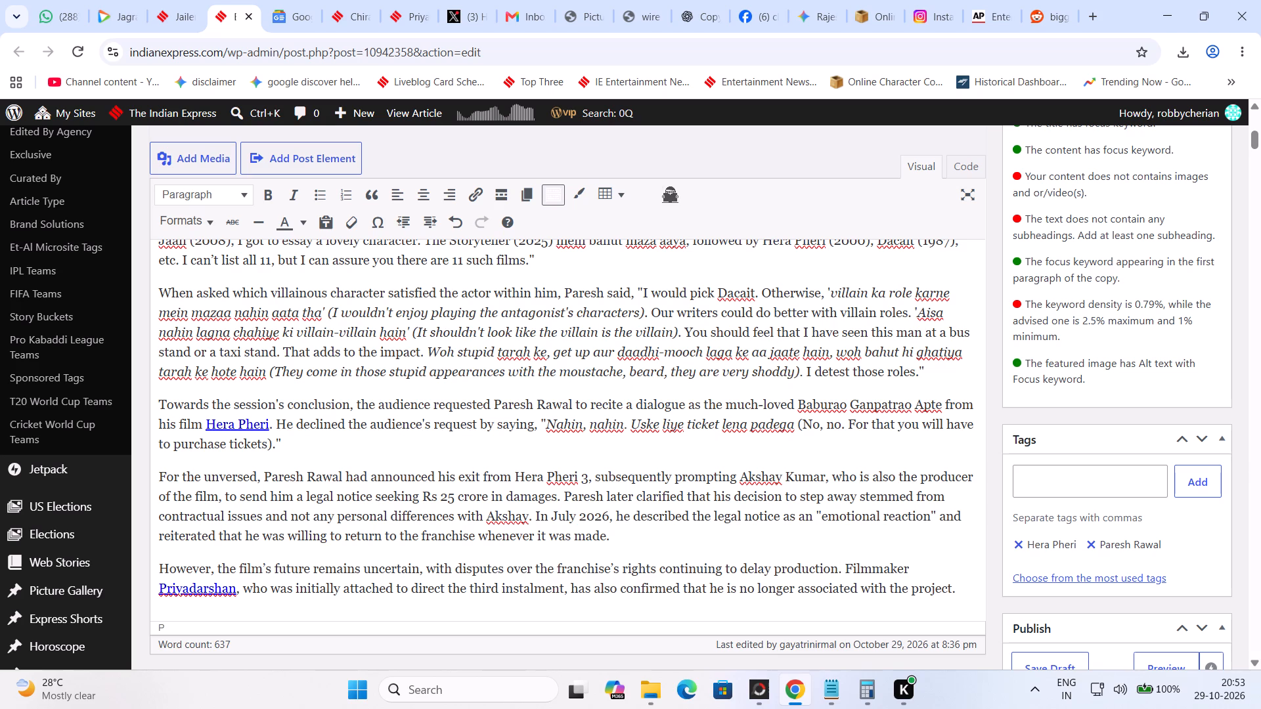
pyautogui.scroll(1, 528, 522)
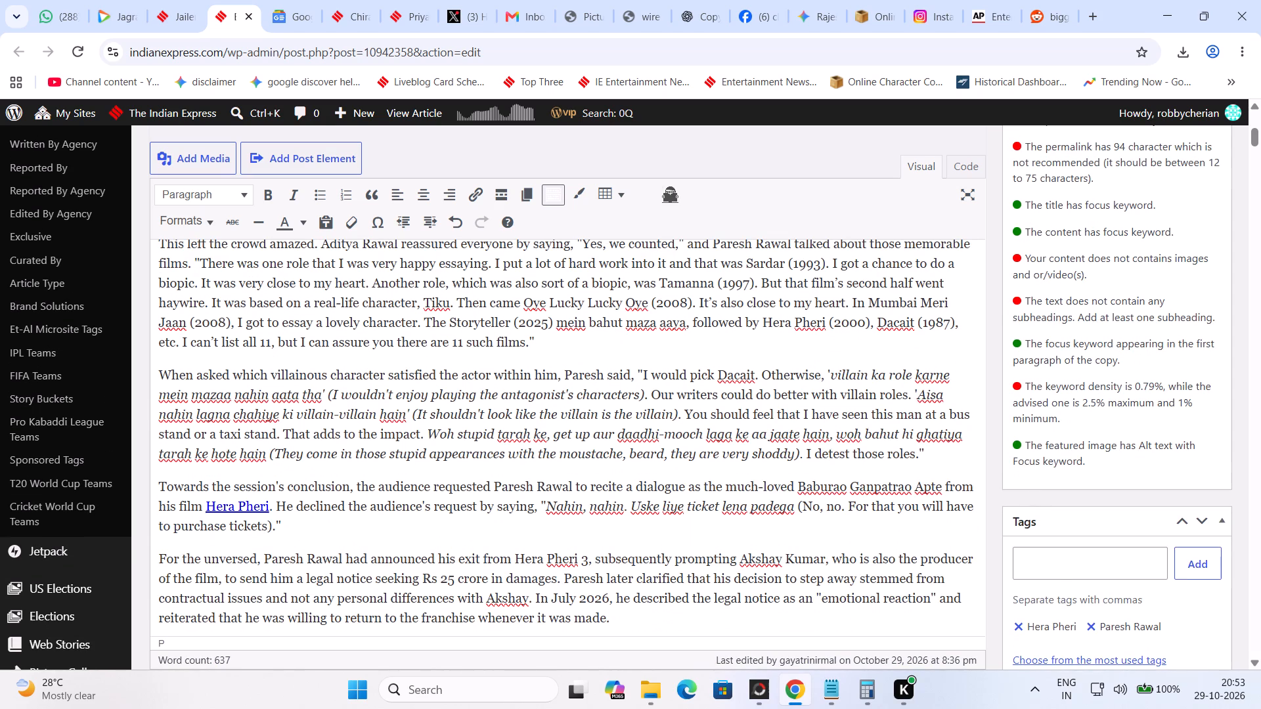
pyautogui.scroll(6, 528, 522)
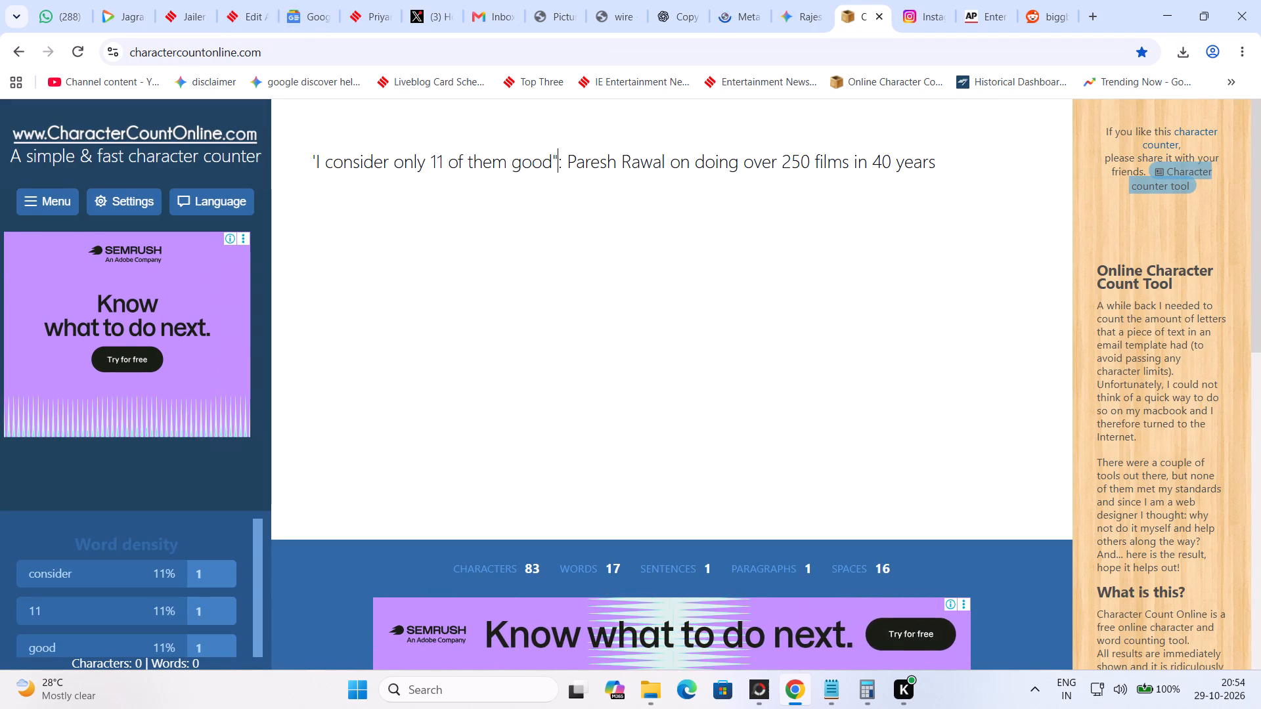
pyautogui.moveTo(556, 169); pyautogui.dragTo(551, 167)
pyautogui.press("'")
# Copy the headline "'I consider only 11 of them good': Paresh Rawal on doing over 250 films in 40 years" over the WordPress article title.
pyautogui.tripleClick(604, 158)
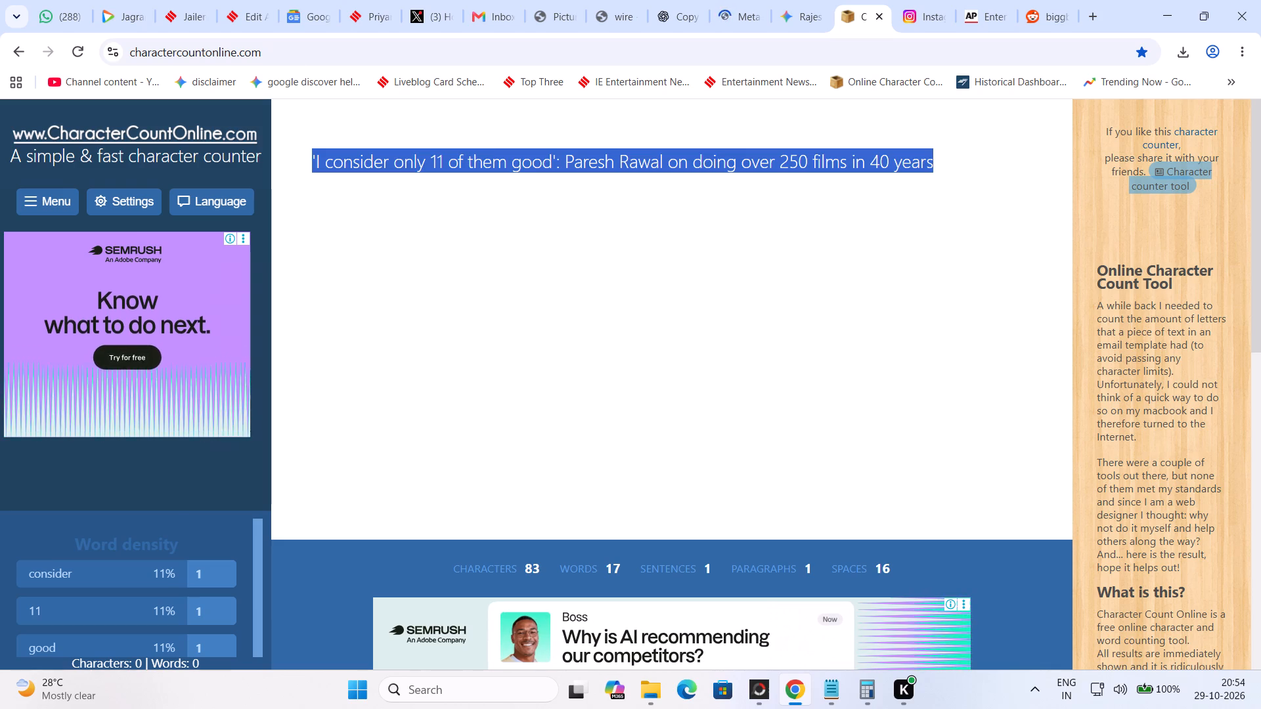
pyautogui.hotkey('ctrl', 'c')
pyautogui.click(245, 0)
pyautogui.tripleClick(419, 202)
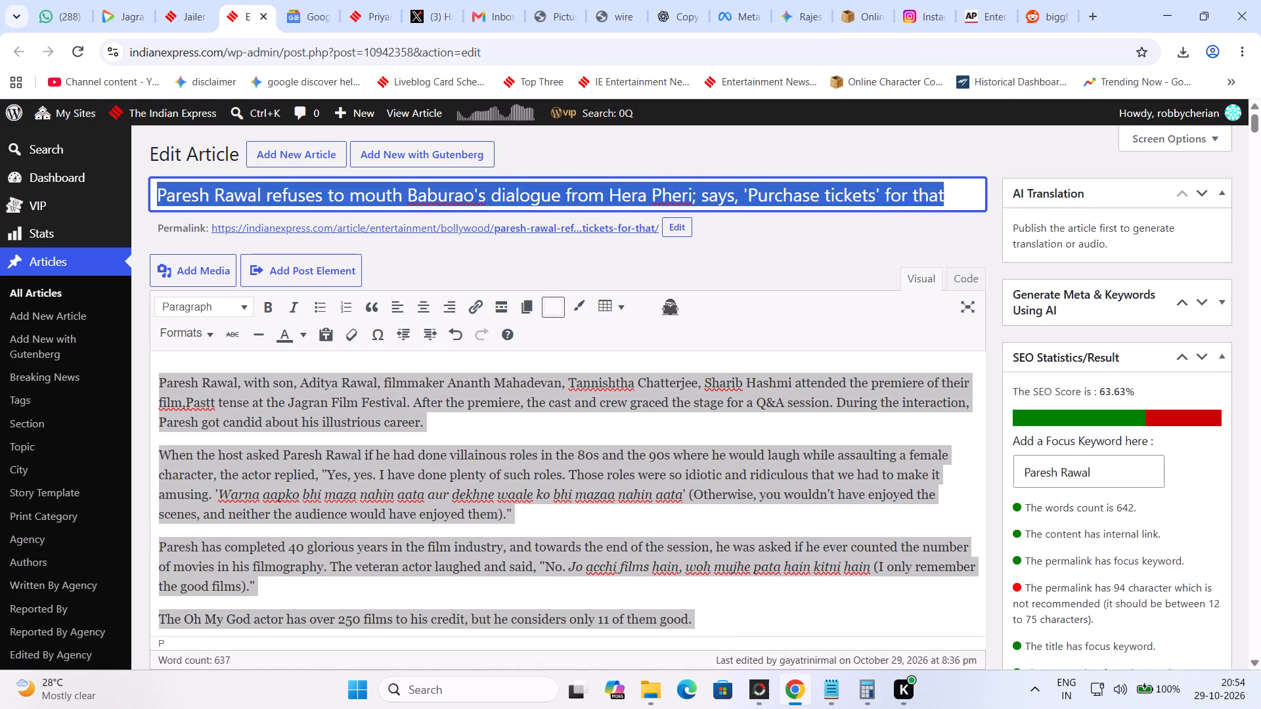
pyautogui.hotkey('ctrl', 'v')
# Replace the permalink slug with "actor" followed by the headline part "Paresh Rawal on doing over 250 films in 40 years".
pyautogui.moveTo(430, 199); pyautogui.dragTo(1046, 199)
pyautogui.hotkey('ctrl', 'c')
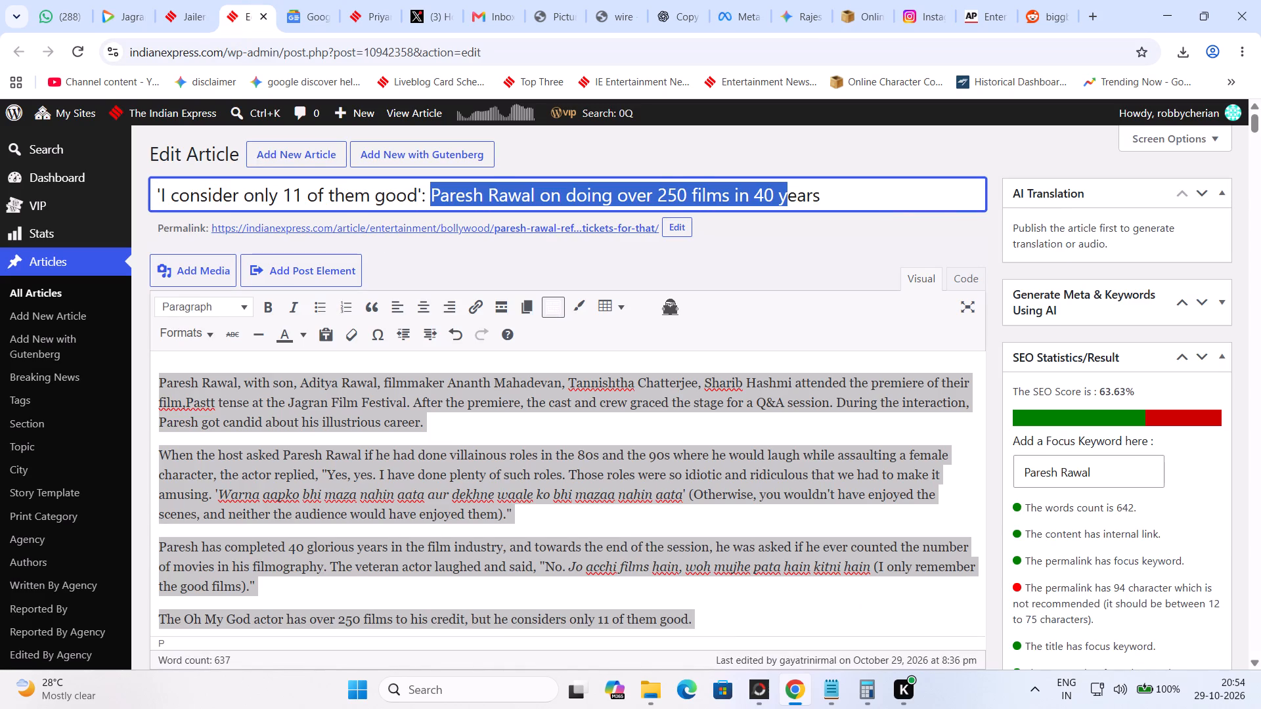
pyautogui.click(680, 230)
pyautogui.tripleClick(614, 233)
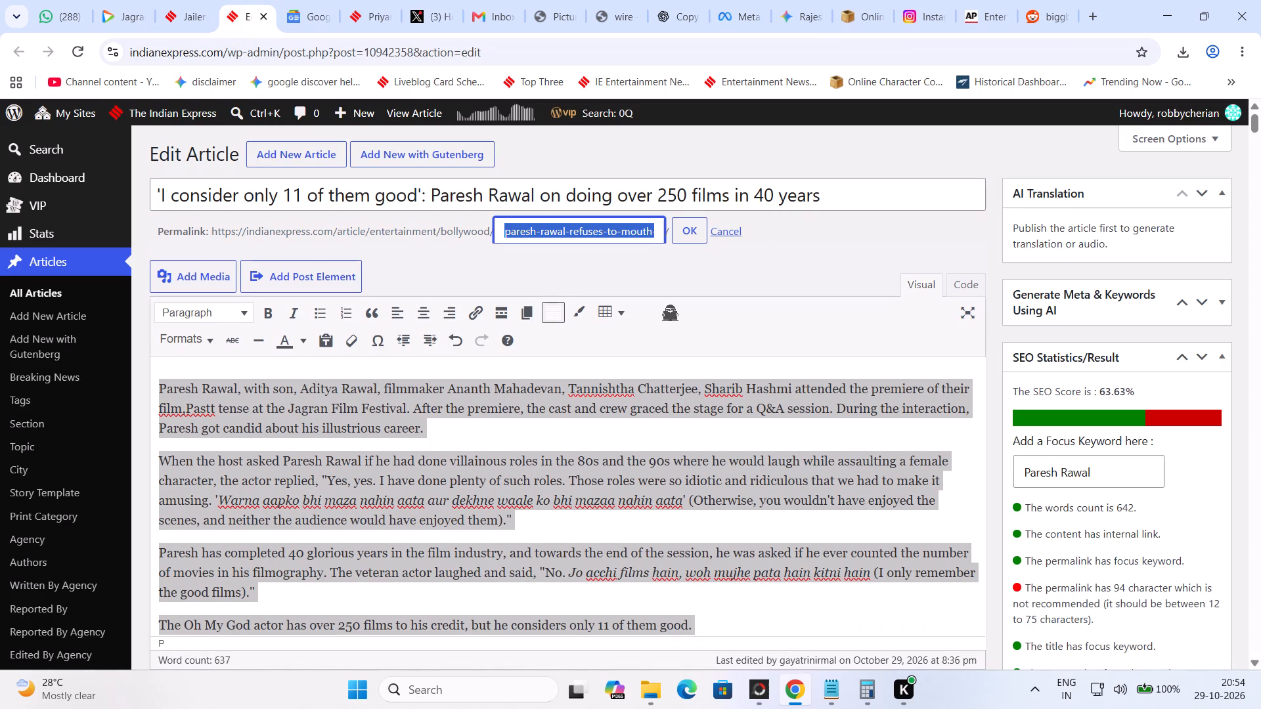
pyautogui.write('actor')
pyautogui.press('space')
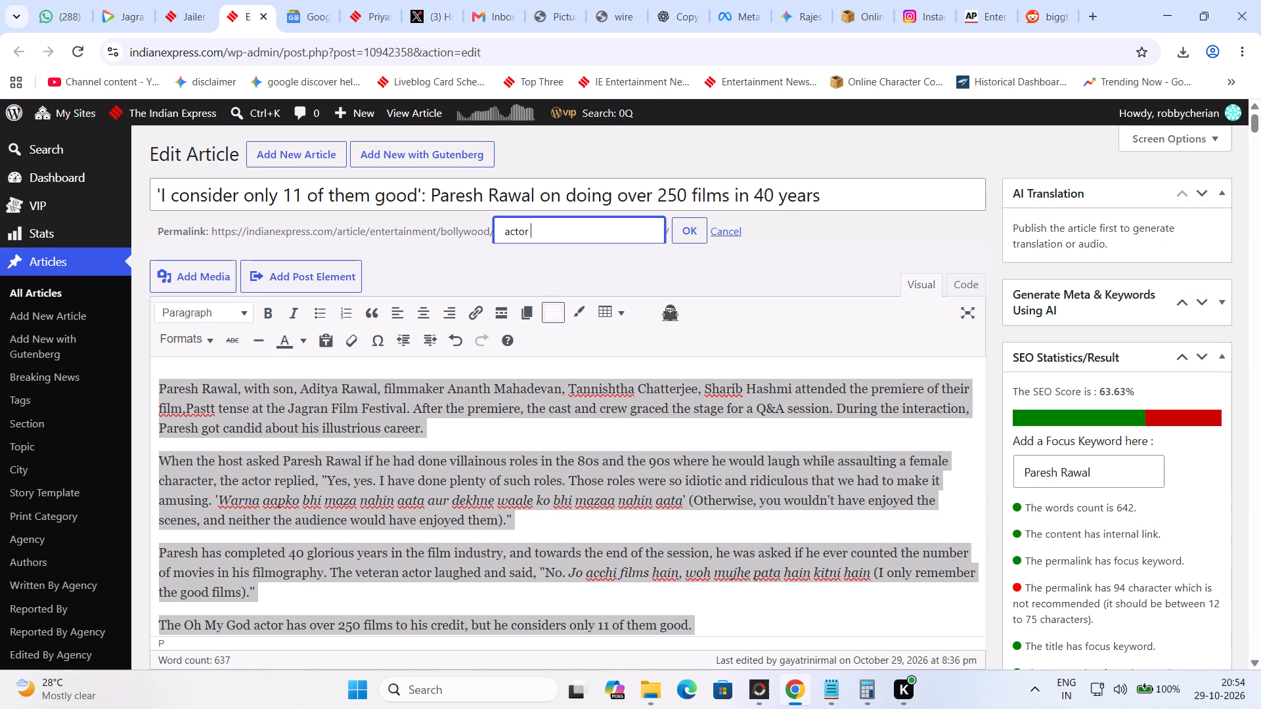
pyautogui.hotkey('ctrl', 'v')
pyautogui.click(697, 231)
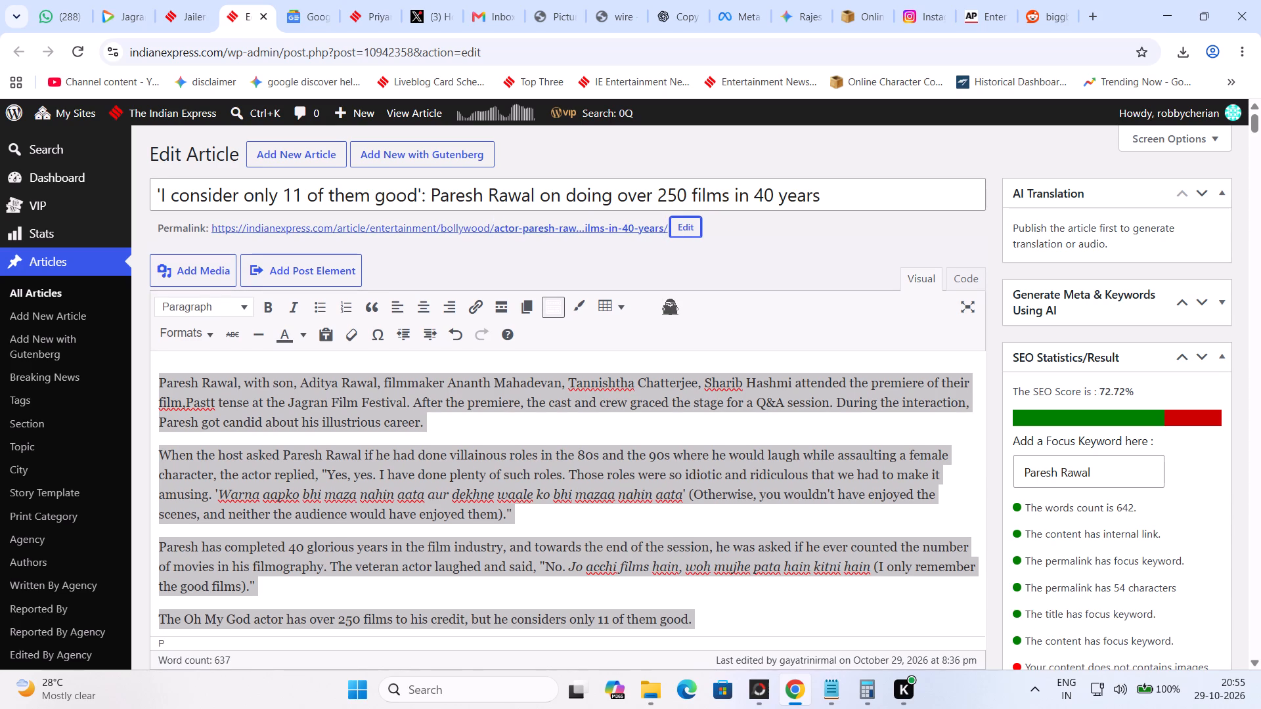
# Remove "actor" from the start of the permalink slug and append "only 11 of them are good", reusing the headline's words.
pyautogui.moveTo(415, 192); pyautogui.dragTo(242, 203)
pyautogui.hotkey('ctrl', 'c')
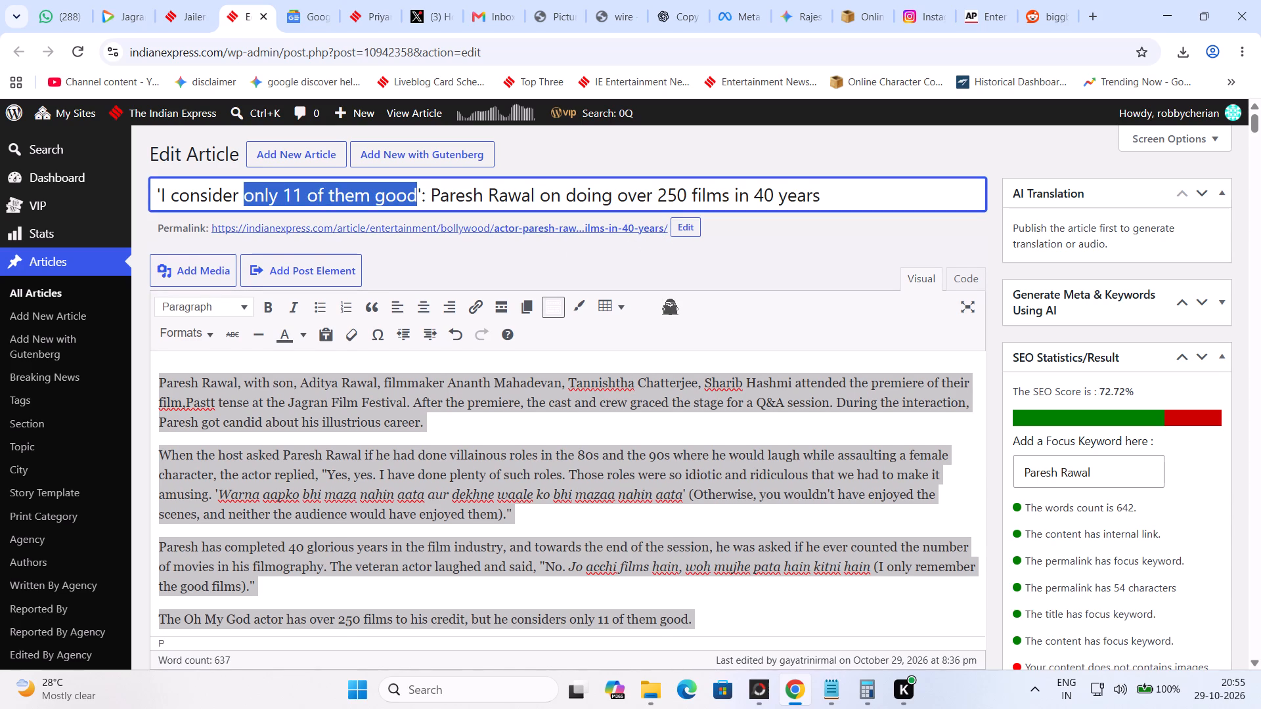
pyautogui.click(677, 228)
pyautogui.click(529, 242)
pyautogui.press('BackSpace')
pyautogui.press('BackSpace')
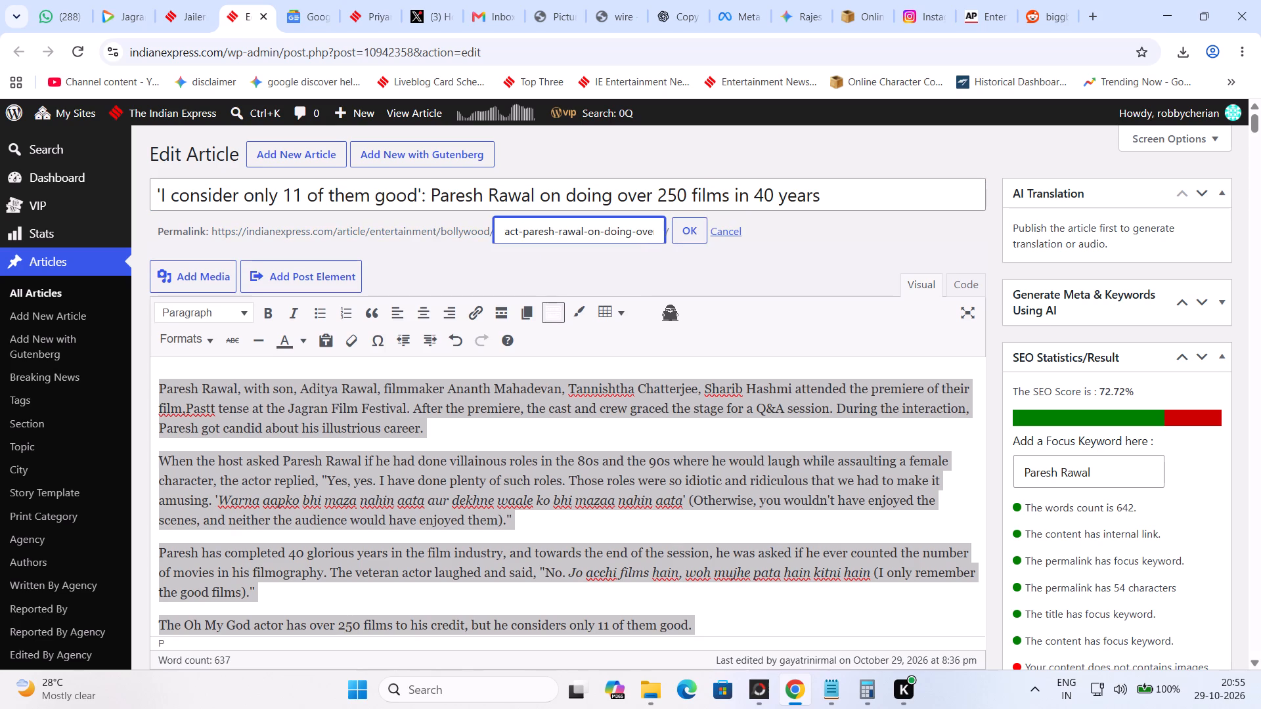
pyautogui.press('BackSpace')
pyautogui.press('Delete')
pyautogui.press('BackSpace')
pyautogui.press('BackSpace')
pyautogui.press('Down')
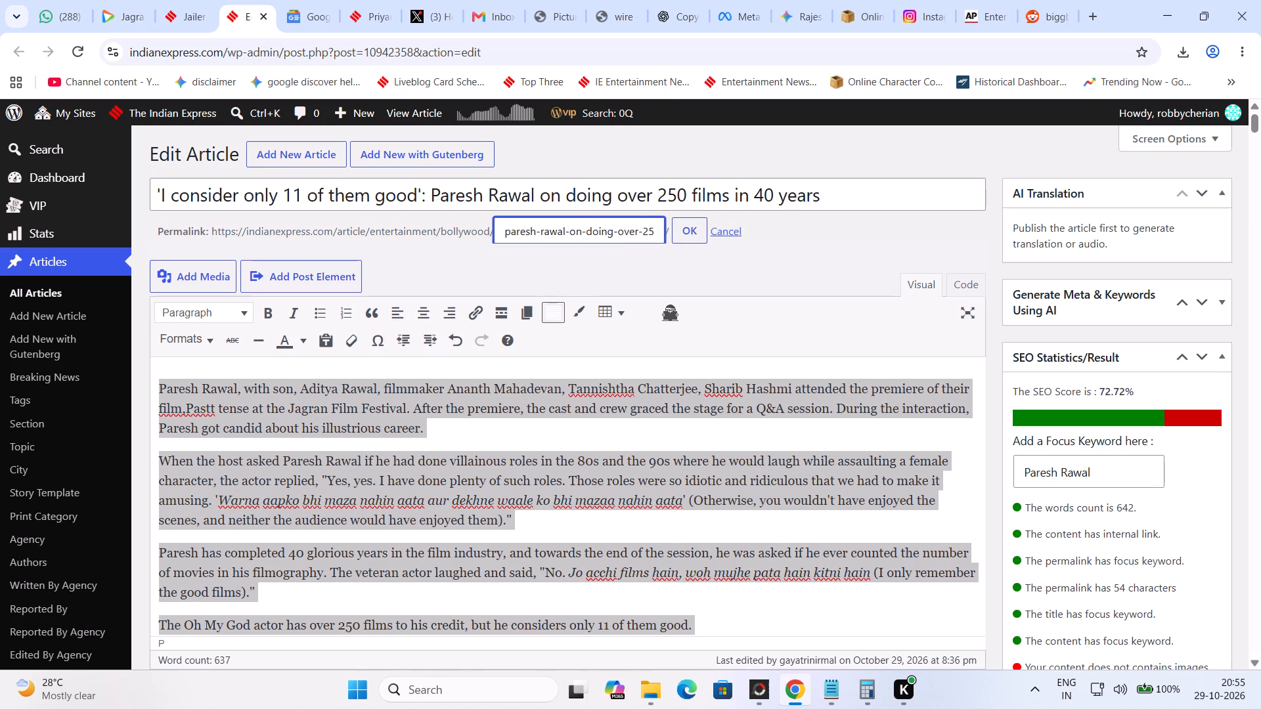
pyautogui.press('space')
pyautogui.hotkey('ctrl', 'v')
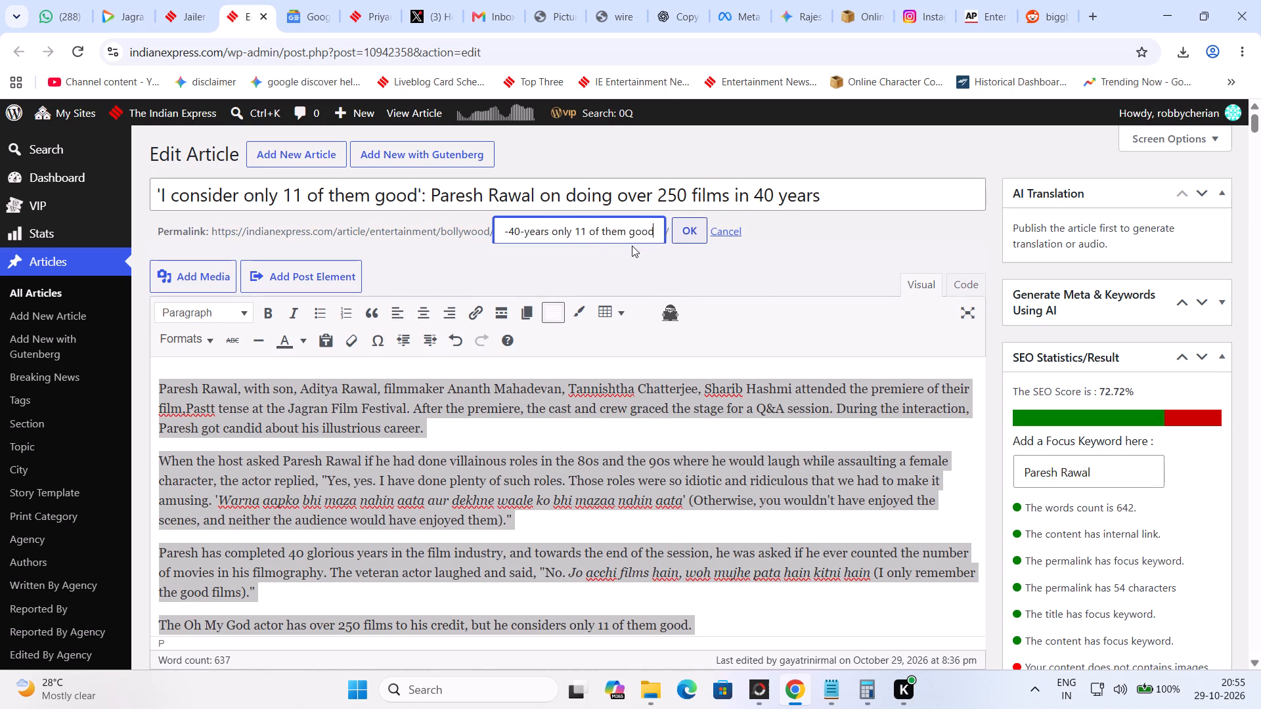
pyautogui.click(622, 236)
pyautogui.press('space')
pyautogui.press('a')
pyautogui.press('r')
pyautogui.press('e')
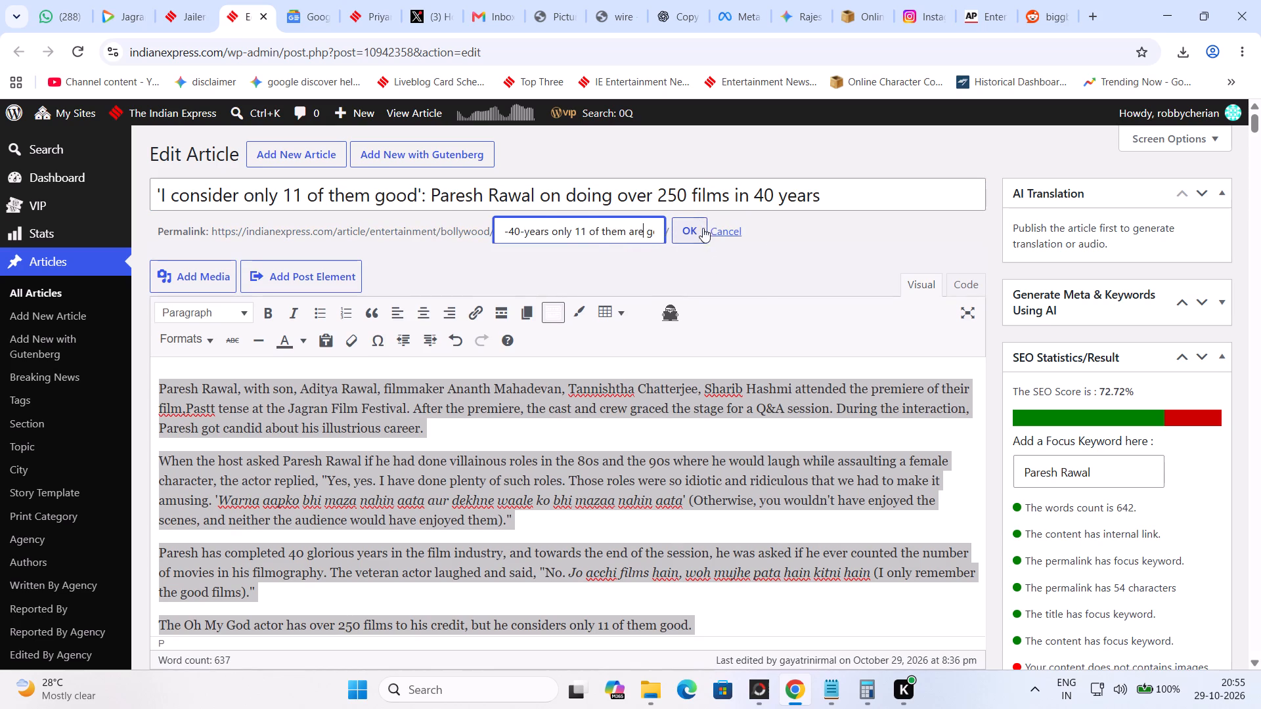
pyautogui.click(697, 220)
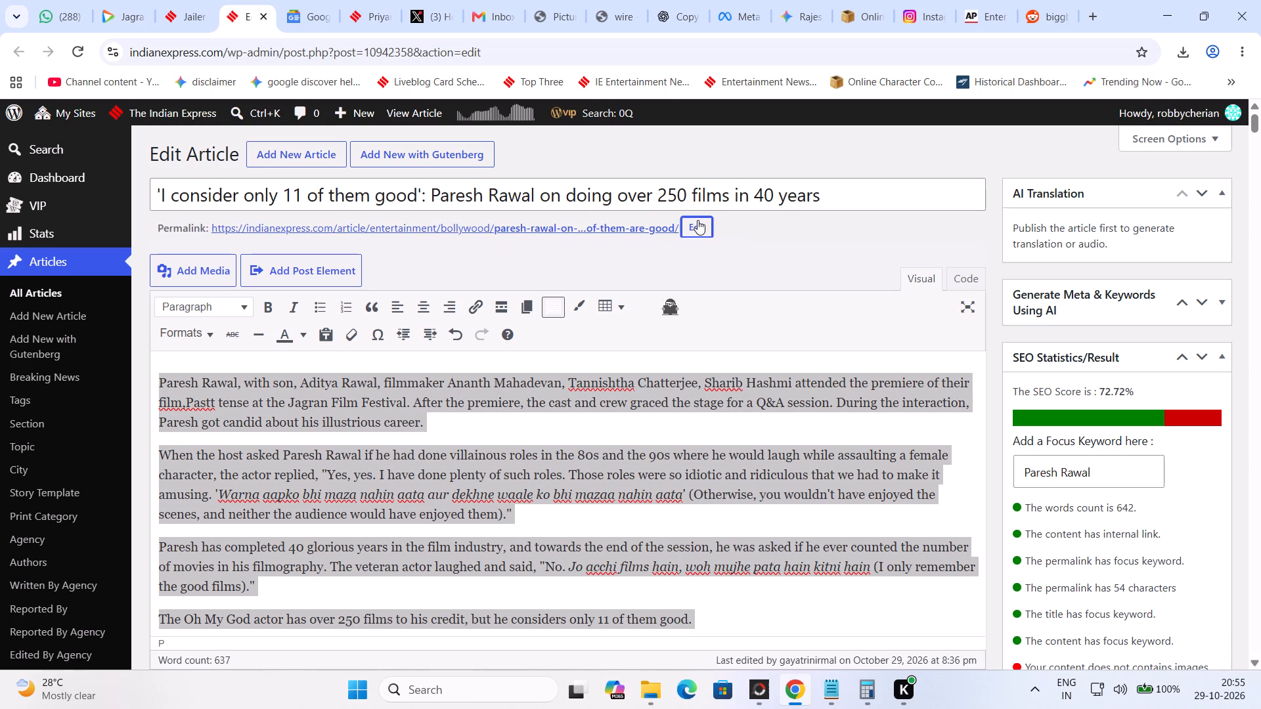
# Replace the comma between "film" and "Pastt" with a space in the opening paragraph.
pyautogui.click(738, 425)
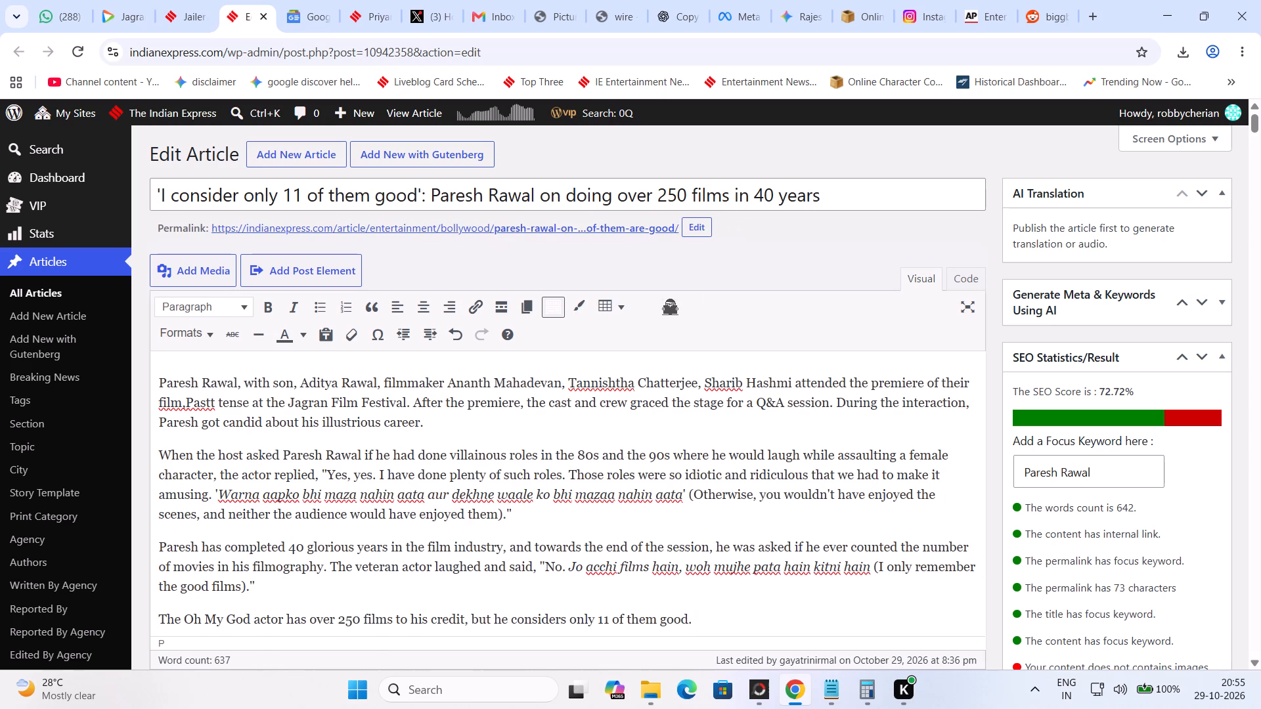
pyautogui.moveTo(187, 400); pyautogui.dragTo(192, 383)
pyautogui.press('Right')
pyautogui.press('BackSpace')
pyautogui.press('space')
# Move the text cursor to directly after "Pastt tense" in the opening paragraph.
pyautogui.press('Right')
pyautogui.press('Right')
pyautogui.press('Right')
pyautogui.press('Right')
pyautogui.press('Right')
pyautogui.press('Right')
pyautogui.press('Right')
pyautogui.press('Right')
pyautogui.press('Right')
pyautogui.press('Right')
pyautogui.press('Right')
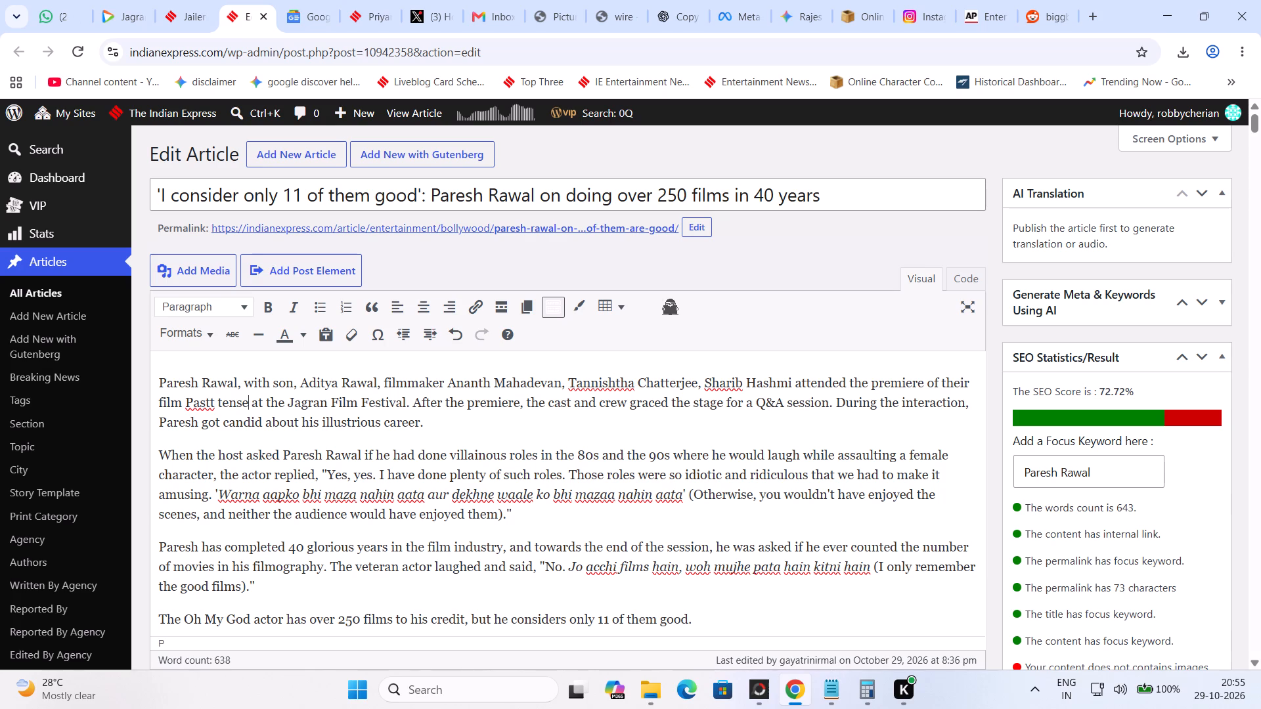
pyautogui.moveTo(250, 400); pyautogui.dragTo(227, 400)
pyautogui.moveTo(227, 400); pyautogui.dragTo(179, 400)
pyautogui.moveTo(179, 400); pyautogui.dragTo(247, 407)
pyautogui.rightClick(247, 407)
pyautogui.click(378, 213)
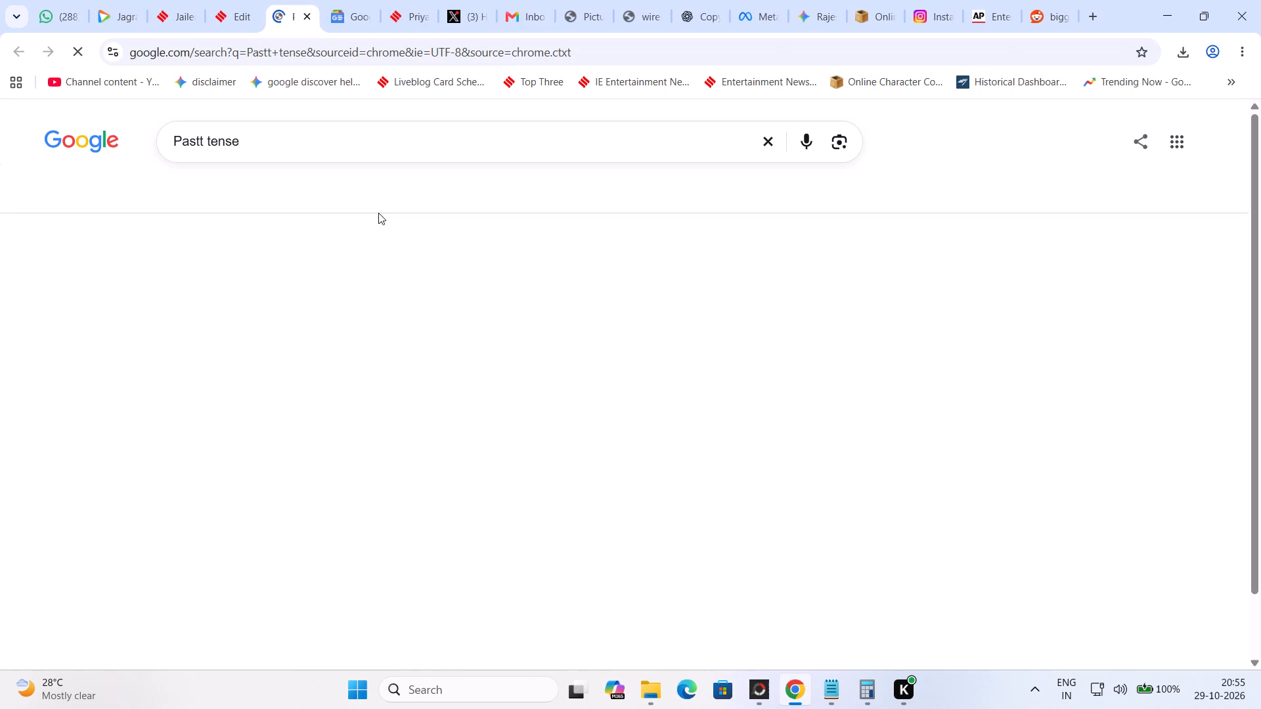
pyautogui.click(369, 131)
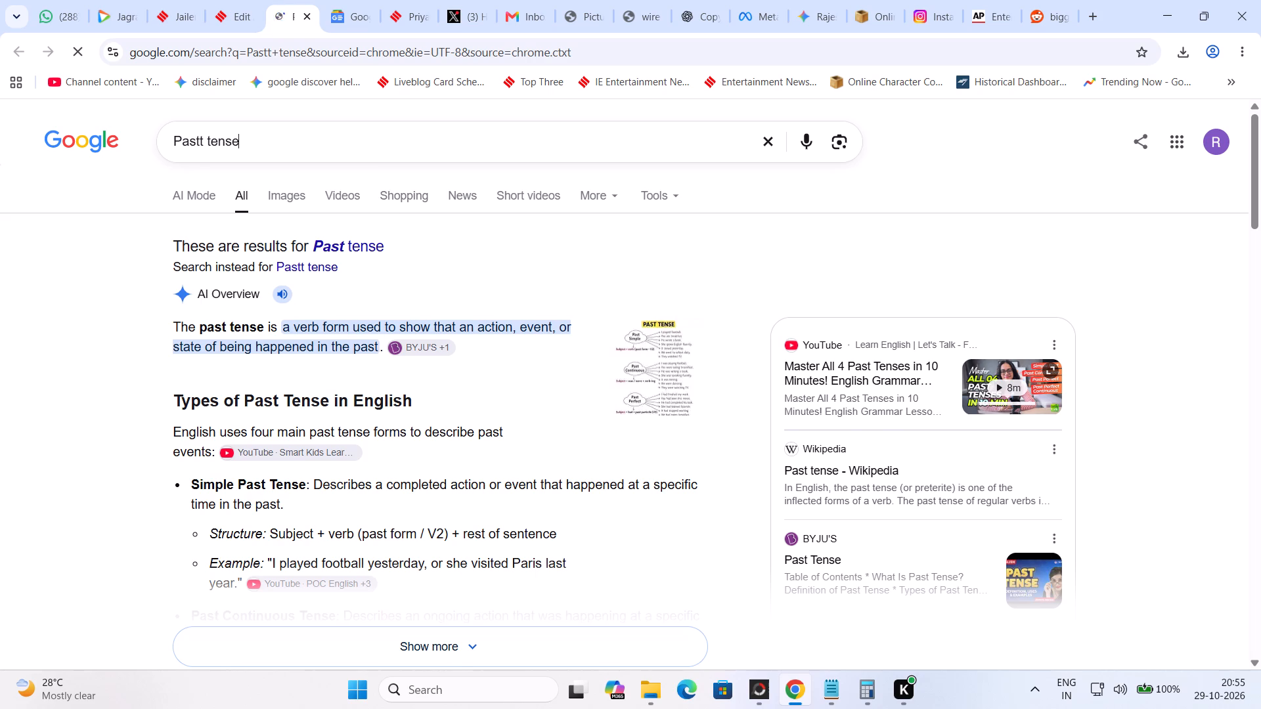
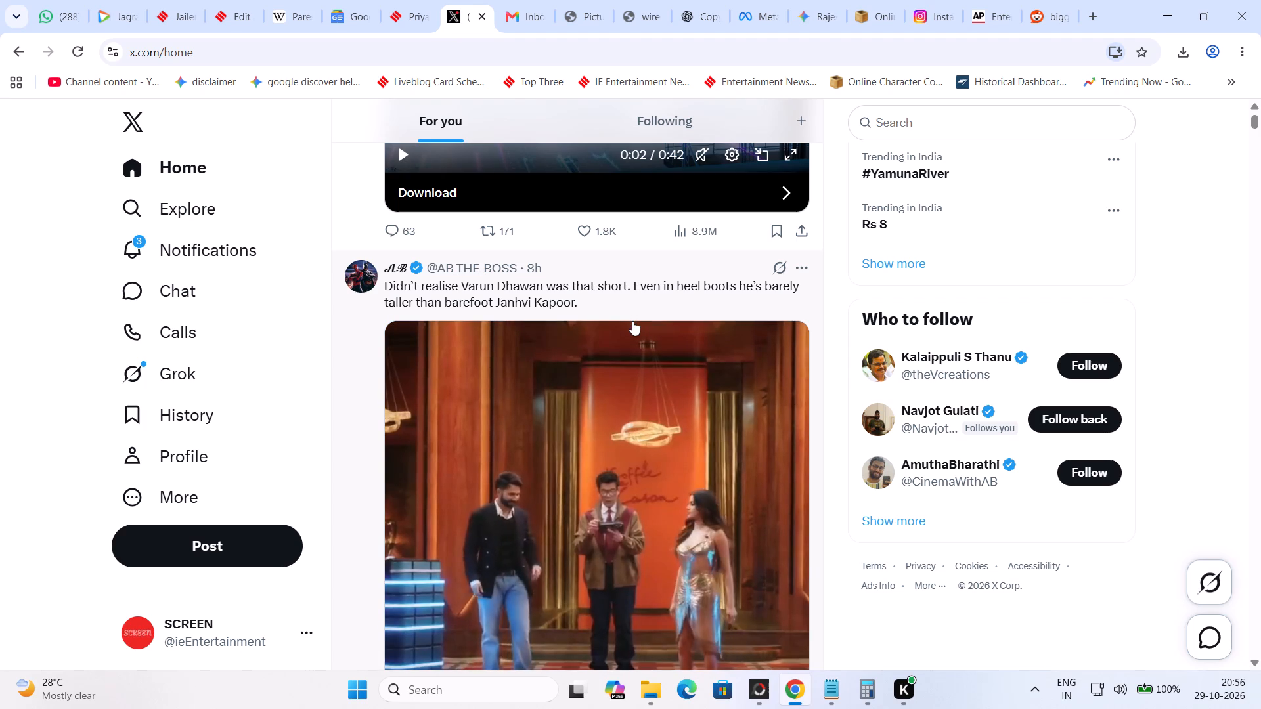
# Browse the X home feed and open the post comparing kids at Indian weddings and Jio events to read its replies.
pyautogui.scroll(-2, 632, 322)
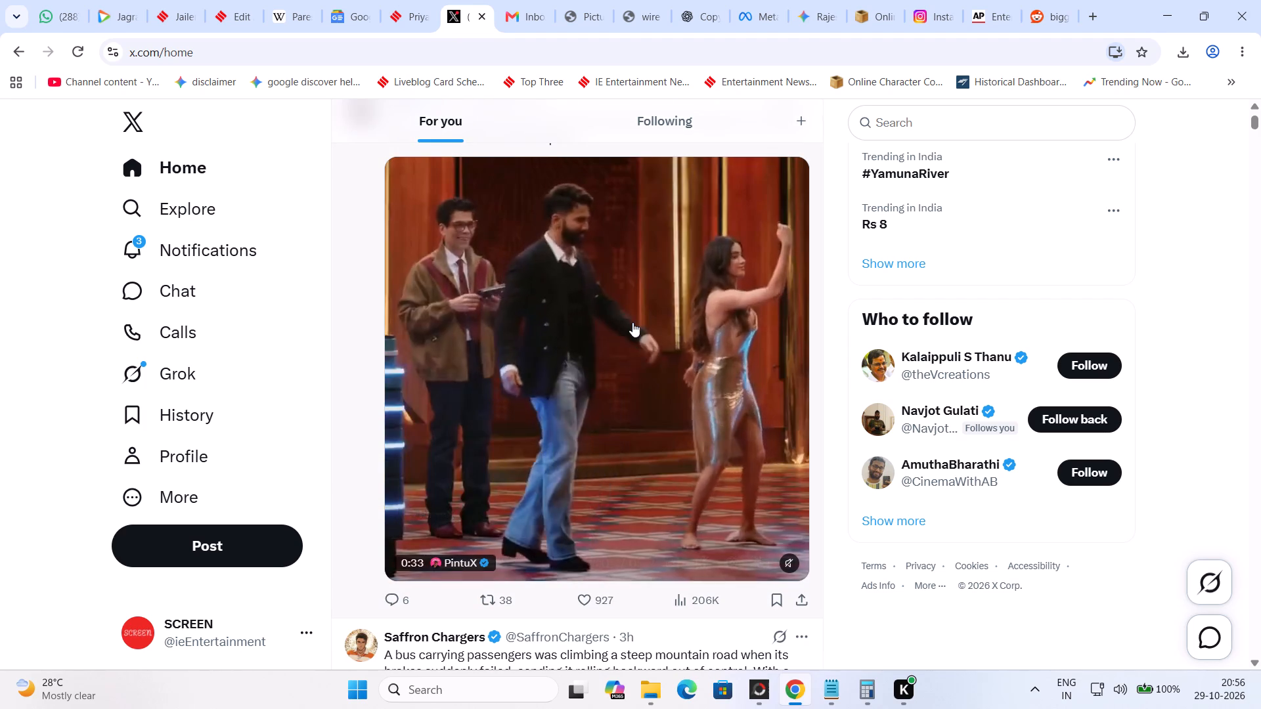
pyautogui.scroll(-5, 632, 322)
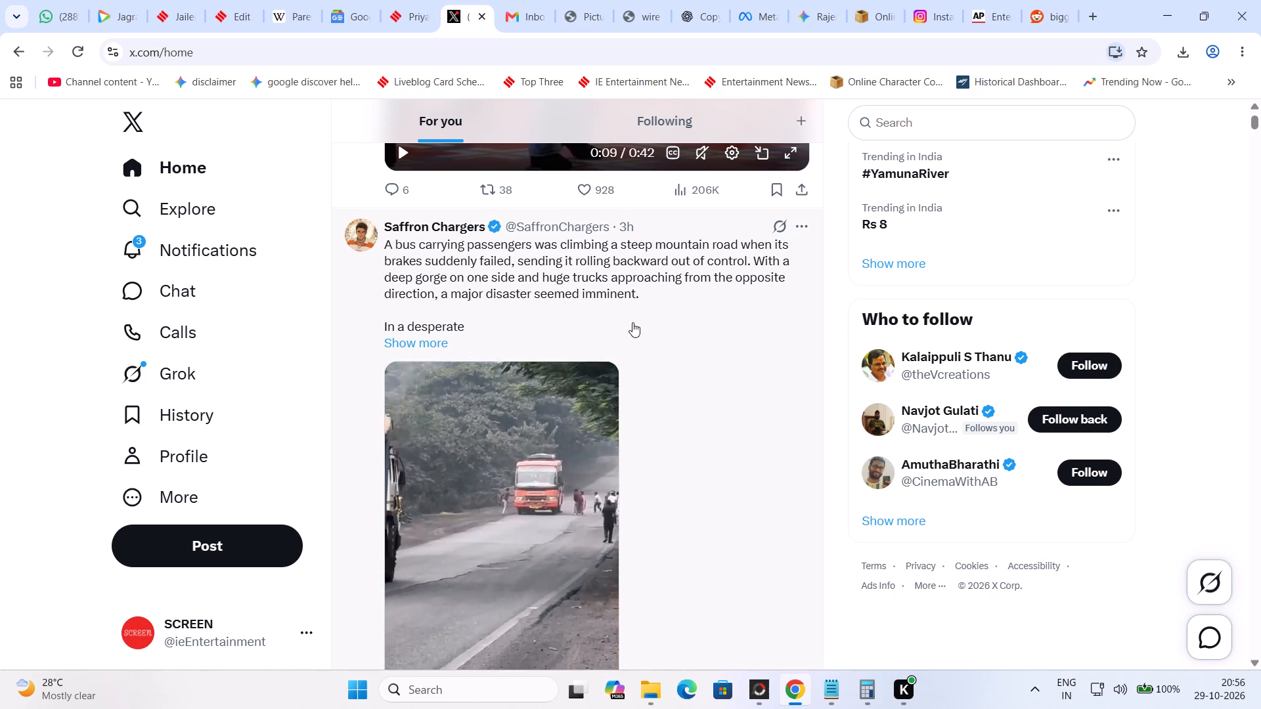
pyautogui.scroll(-3, 632, 322)
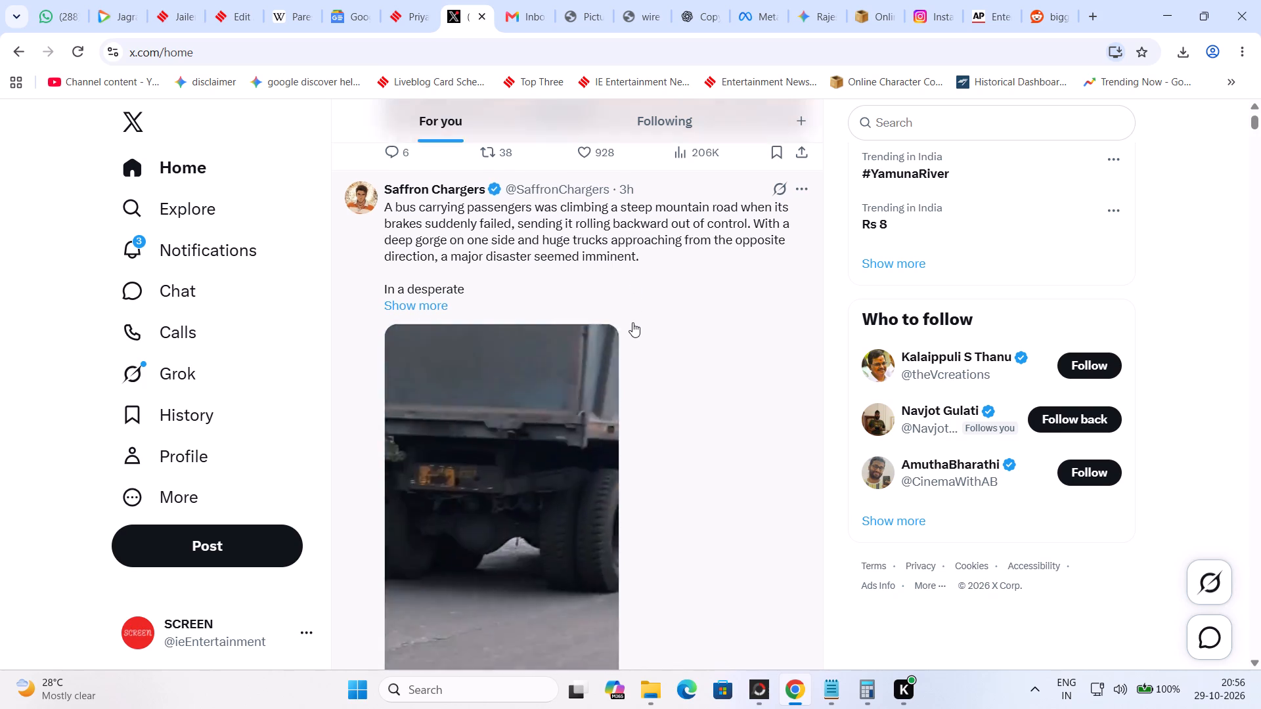
pyautogui.scroll(-3, 632, 322)
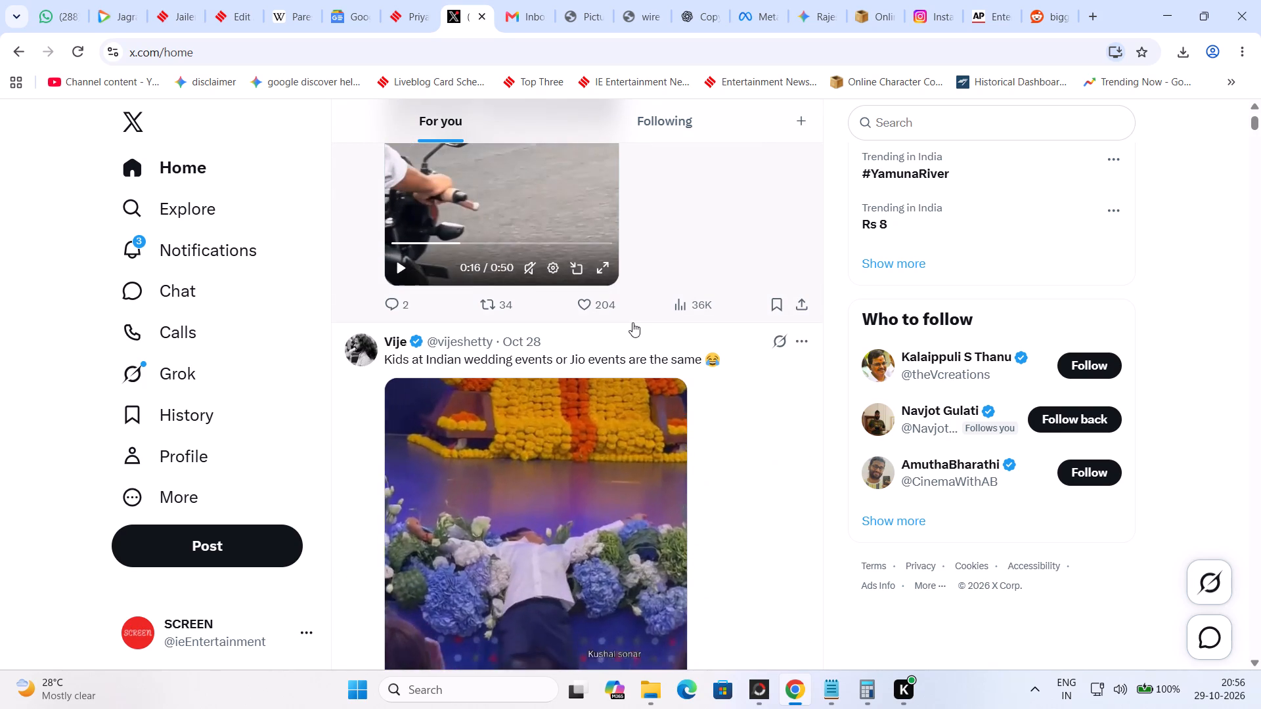
pyautogui.scroll(-3, 632, 322)
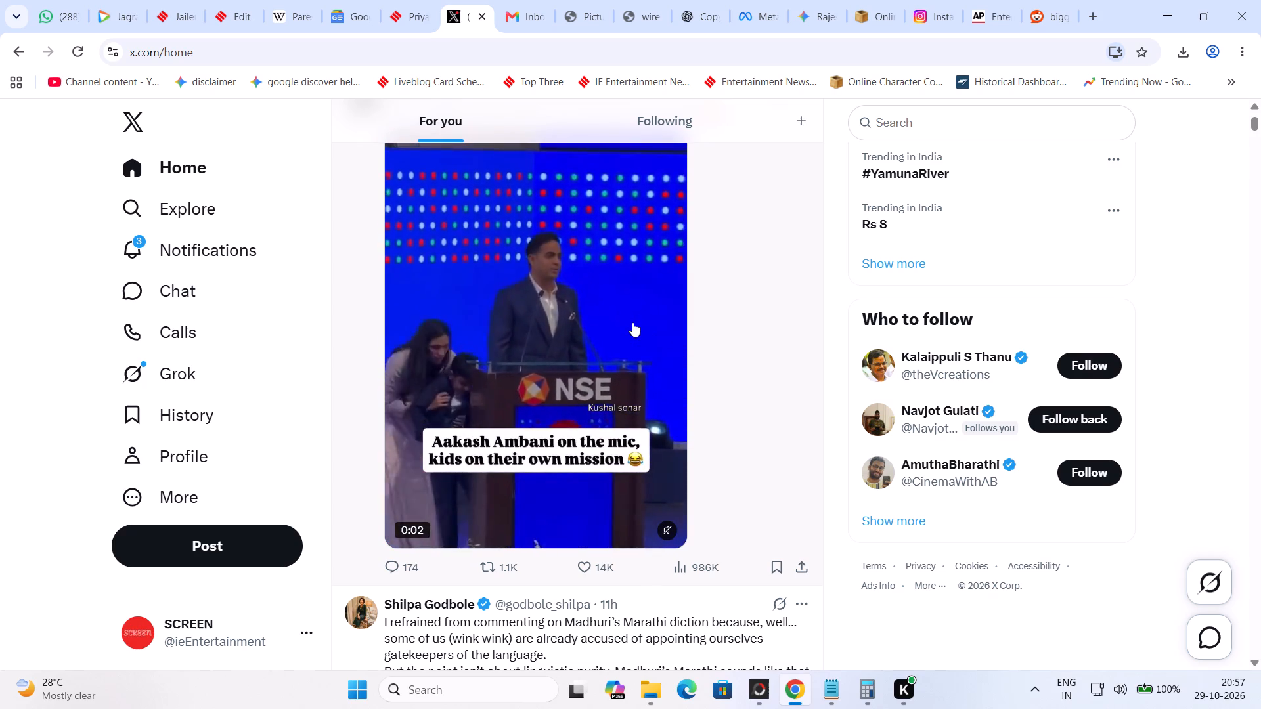
pyautogui.scroll(1, 632, 322)
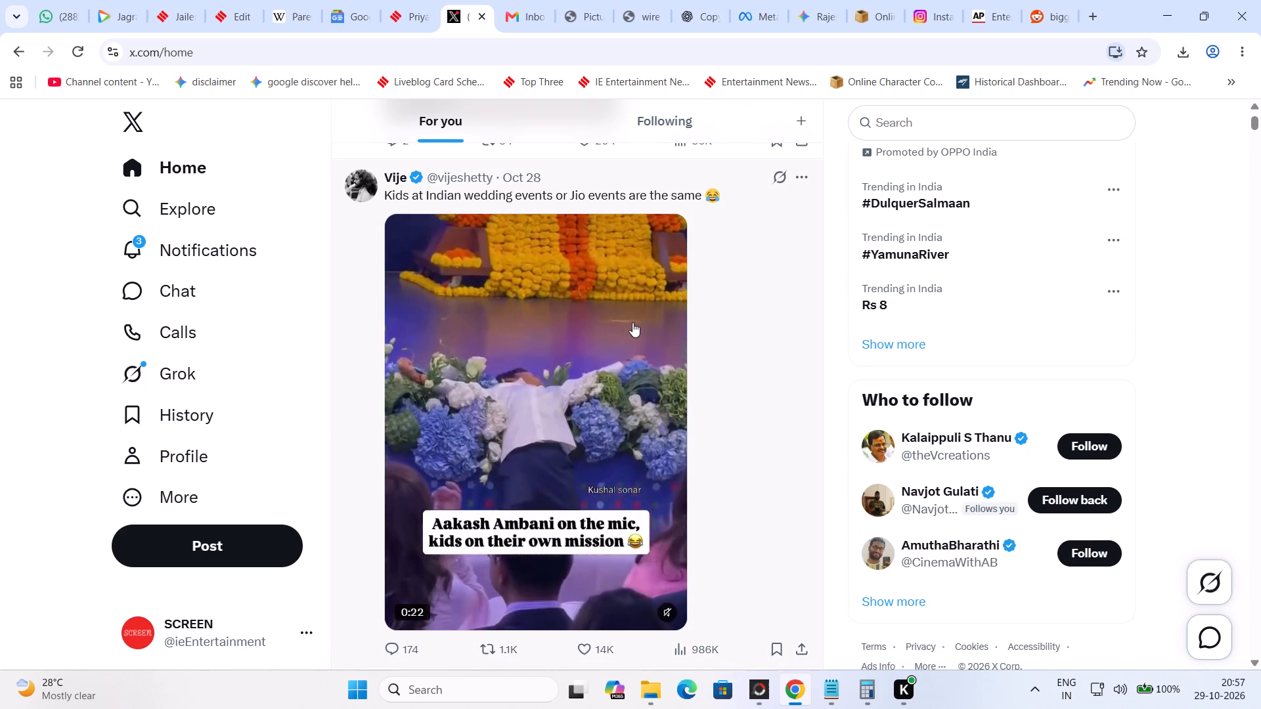
pyautogui.scroll(-1, 632, 322)
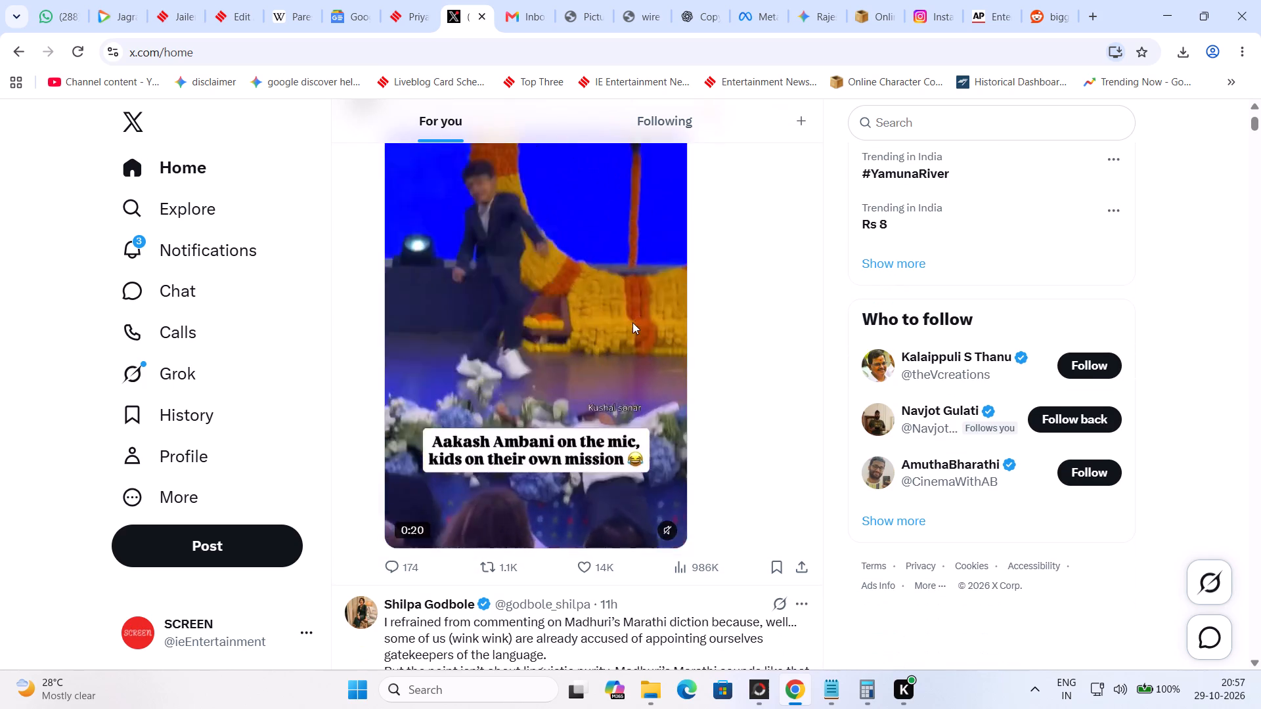
pyautogui.scroll(-3, 632, 322)
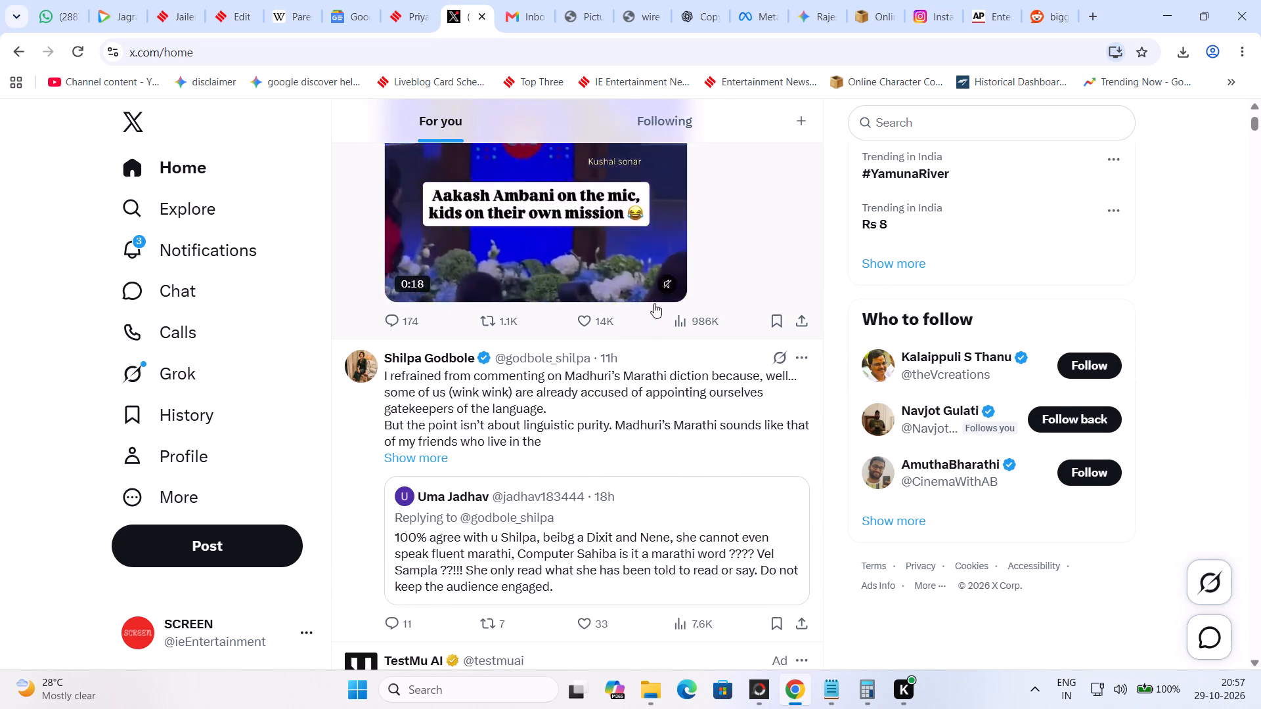
pyautogui.click(730, 215)
pyautogui.scroll(-2, 477, 232)
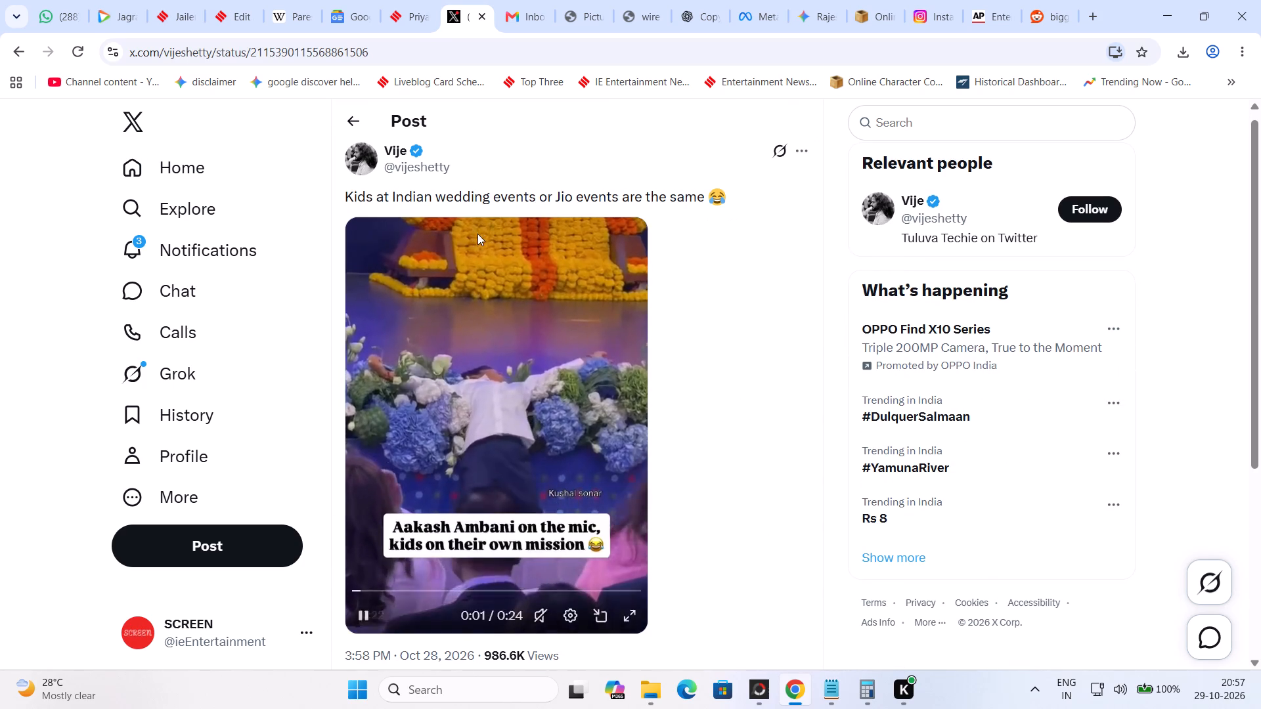
pyautogui.scroll(-11, 477, 234)
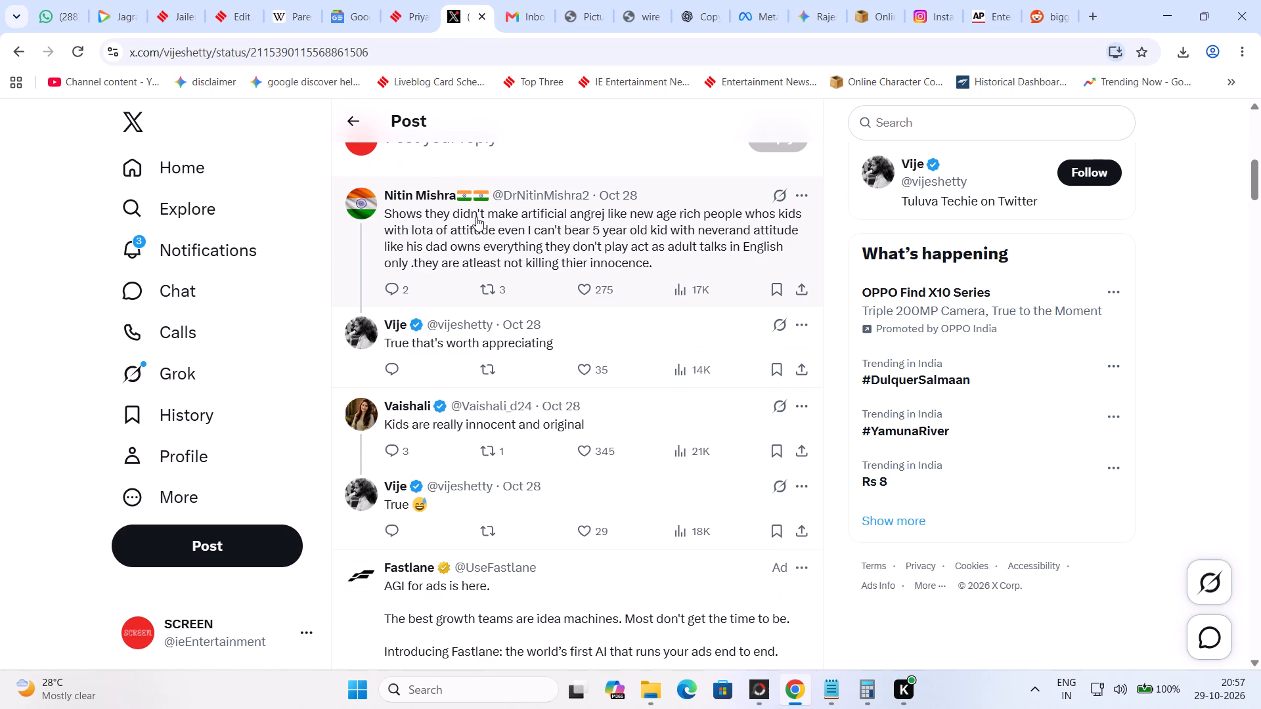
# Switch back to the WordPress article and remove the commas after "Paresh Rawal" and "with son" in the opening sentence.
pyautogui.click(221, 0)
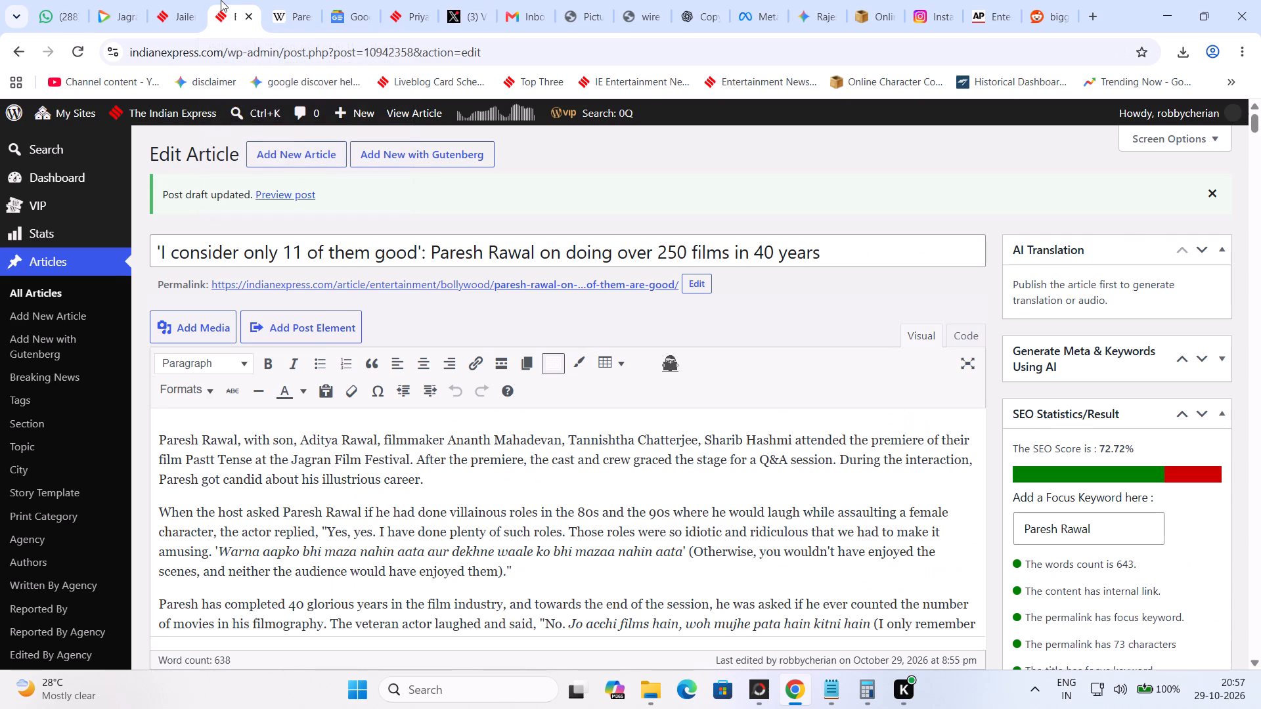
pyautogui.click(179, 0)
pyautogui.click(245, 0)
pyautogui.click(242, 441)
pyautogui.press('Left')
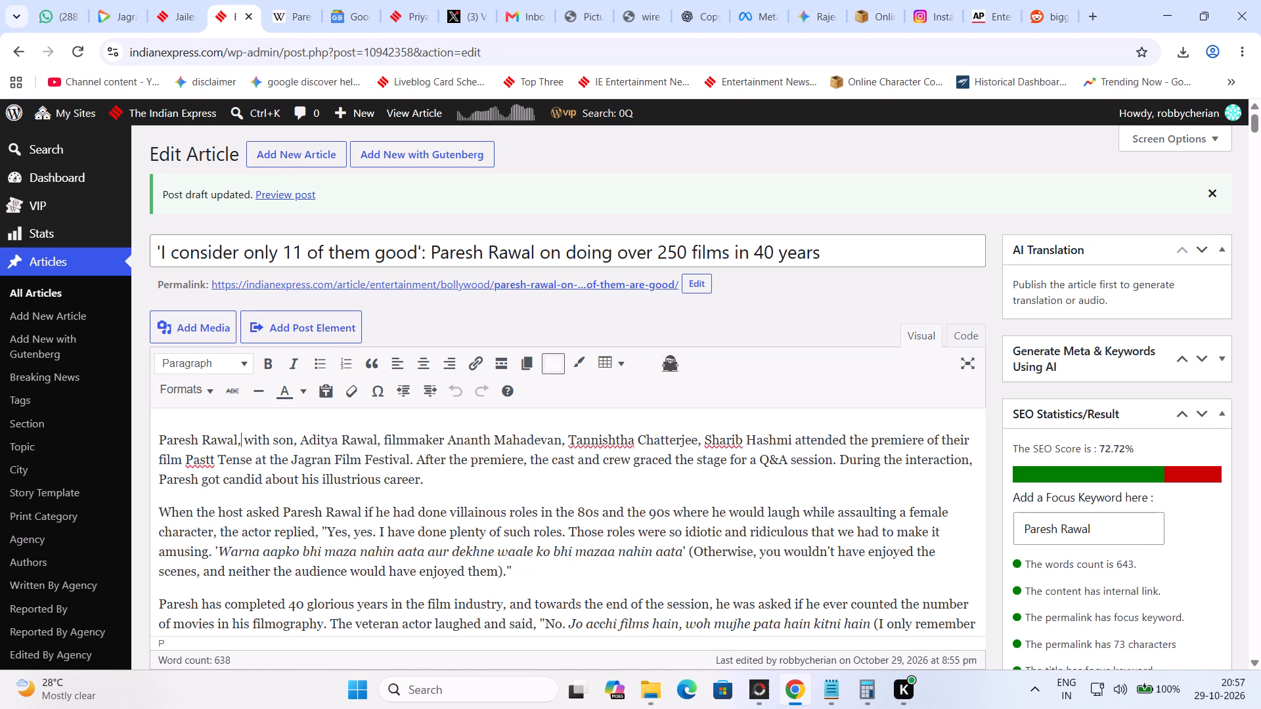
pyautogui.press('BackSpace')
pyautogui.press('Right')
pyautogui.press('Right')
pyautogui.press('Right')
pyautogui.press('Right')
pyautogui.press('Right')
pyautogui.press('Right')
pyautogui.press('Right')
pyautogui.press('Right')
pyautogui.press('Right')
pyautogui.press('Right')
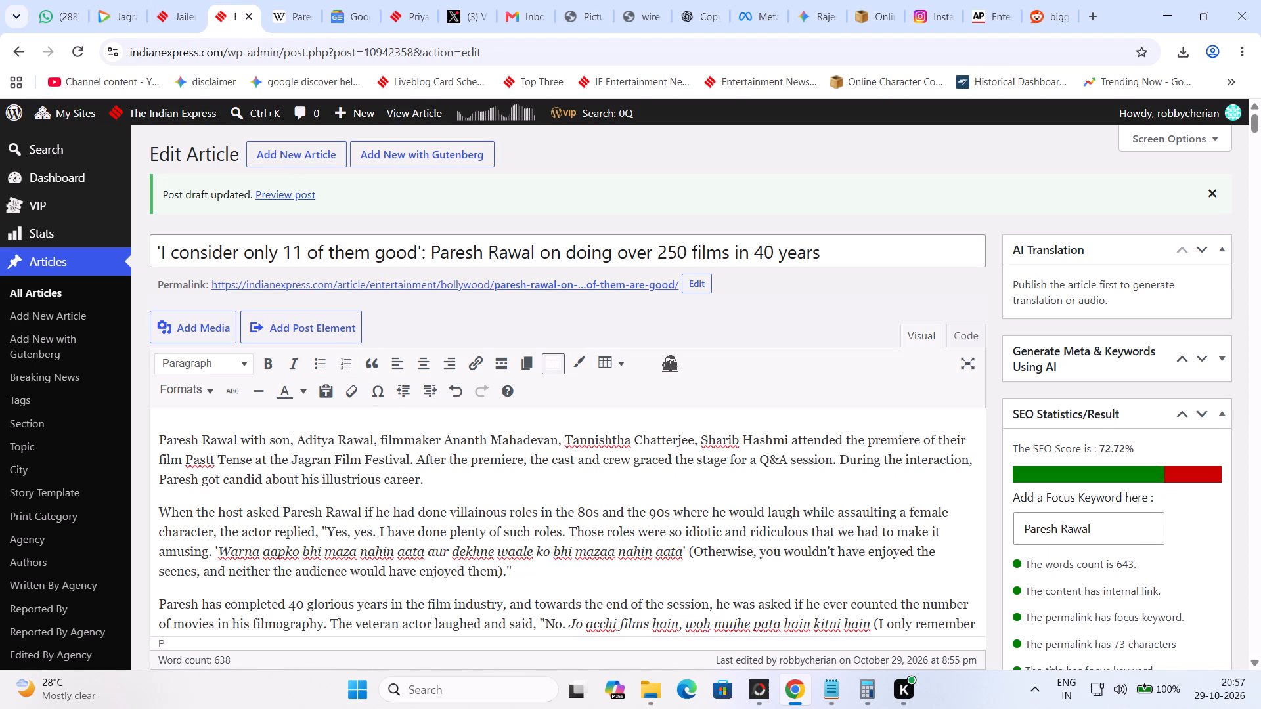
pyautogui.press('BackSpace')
# Delete the word "filmmaker" before "Ananth Mahadevan" in the opening sentence.
pyautogui.press('Right')
pyautogui.press('Right')
pyautogui.press('Right')
pyautogui.press('Right')
pyautogui.press('Right')
pyautogui.press('Right')
pyautogui.press('Right')
pyautogui.press('Right')
pyautogui.press('Right')
pyautogui.press('Right')
pyautogui.press('Right')
pyautogui.press('Right')
pyautogui.press('Right')
pyautogui.press('Right')
pyautogui.press('Right')
pyautogui.press('Right')
pyautogui.press('Right')
pyautogui.press('Right')
pyautogui.press('Right')
pyautogui.press('Right')
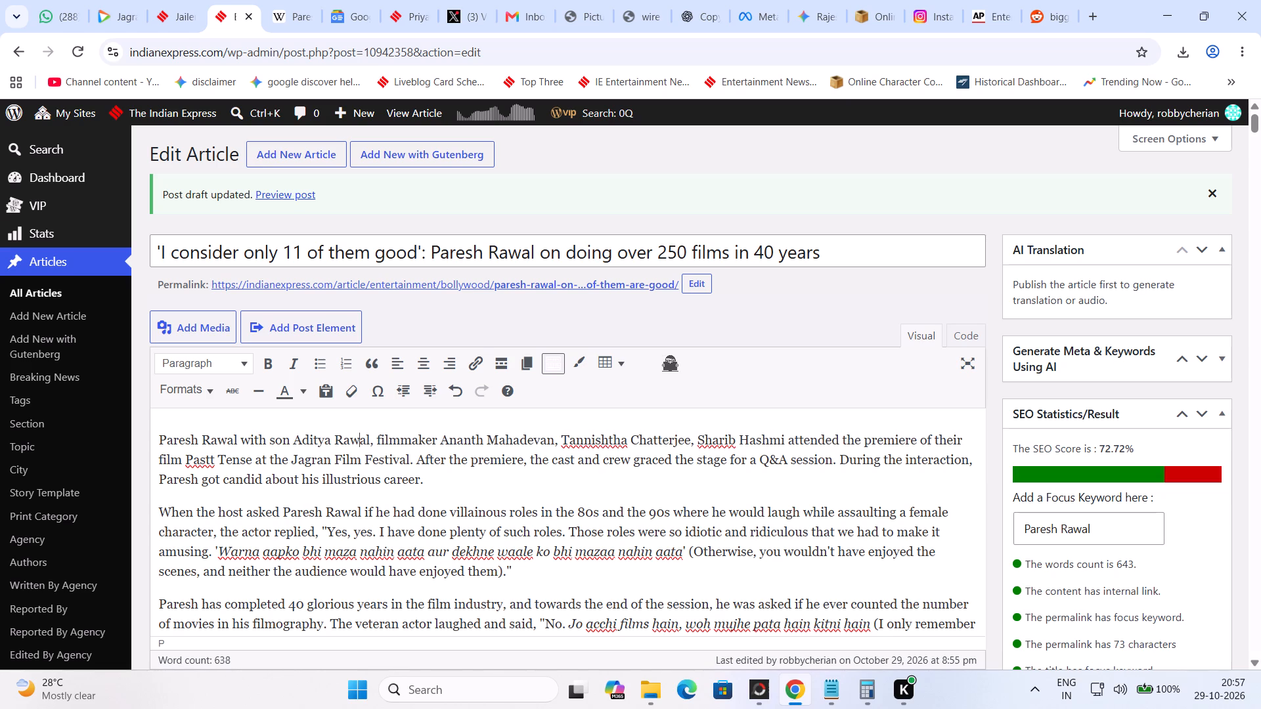
pyautogui.press('Left')
pyautogui.press('Left')
pyautogui.press('Left')
pyautogui.press('Left')
pyautogui.press('Left')
pyautogui.press('Left')
pyautogui.press('Left')
pyautogui.press('Left')
pyautogui.press('Left')
pyautogui.press('Left')
pyautogui.press('Left')
pyautogui.press('Left')
pyautogui.press('Left')
pyautogui.press('Left')
pyautogui.press('Left')
pyautogui.press('Left')
pyautogui.press('Left')
pyautogui.press('Left')
pyautogui.press('Left')
pyautogui.press('Left')
pyautogui.press('BackSpace')
pyautogui.press('BackSpace')
pyautogui.press('BackSpace')
pyautogui.press('BackSpace')
pyautogui.press('BackSpace')
pyautogui.press('BackSpace')
pyautogui.press('BackSpace')
pyautogui.press('BackSpace')
pyautogui.press('BackSpace')
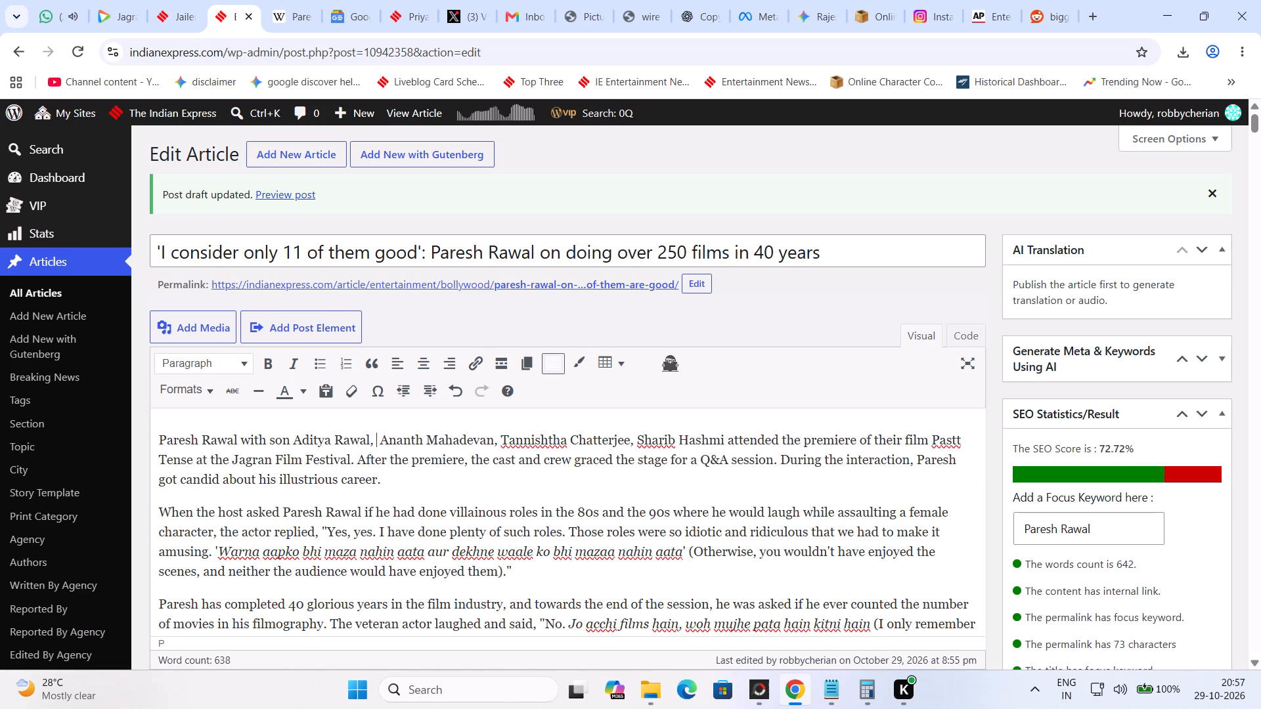
pyautogui.press('BackSpace')
# Replace "with son" between "Paresh Rawal" and "Aditya Rawal" with a comma in the opening sentence.
pyautogui.press('Left')
pyautogui.press('Left')
pyautogui.press('Left')
pyautogui.press('Left')
pyautogui.press('Left')
pyautogui.press('Left')
pyautogui.press('Left')
pyautogui.press('Left')
pyautogui.press('Left')
pyautogui.press('Left')
pyautogui.press('Left')
pyautogui.press('Left')
pyautogui.press('Left')
pyautogui.press('Left')
pyautogui.press('Left')
pyautogui.press('Left')
pyautogui.press('BackSpace')
pyautogui.press('BackSpace')
pyautogui.press('BackSpace')
pyautogui.press('BackSpace')
pyautogui.press('BackSpace')
pyautogui.press('BackSpace')
pyautogui.press('BackSpace')
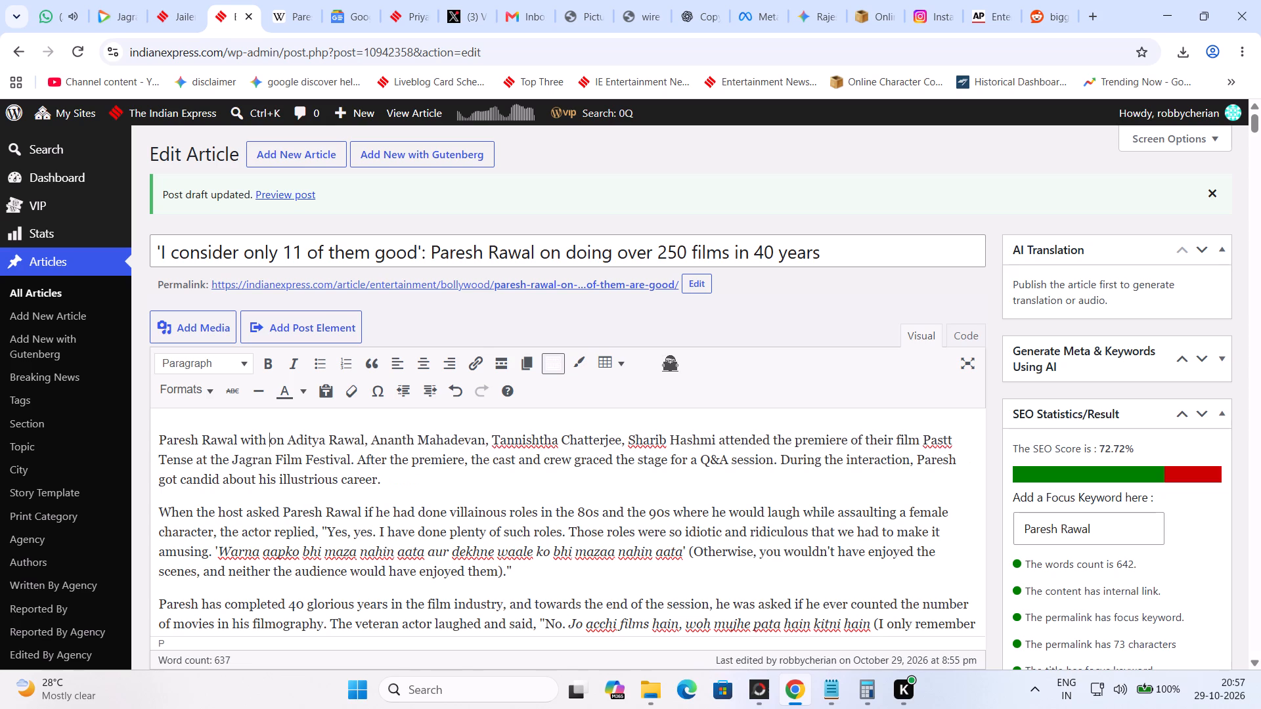
pyautogui.press('Delete')
pyautogui.press('Delete')
pyautogui.press(',')
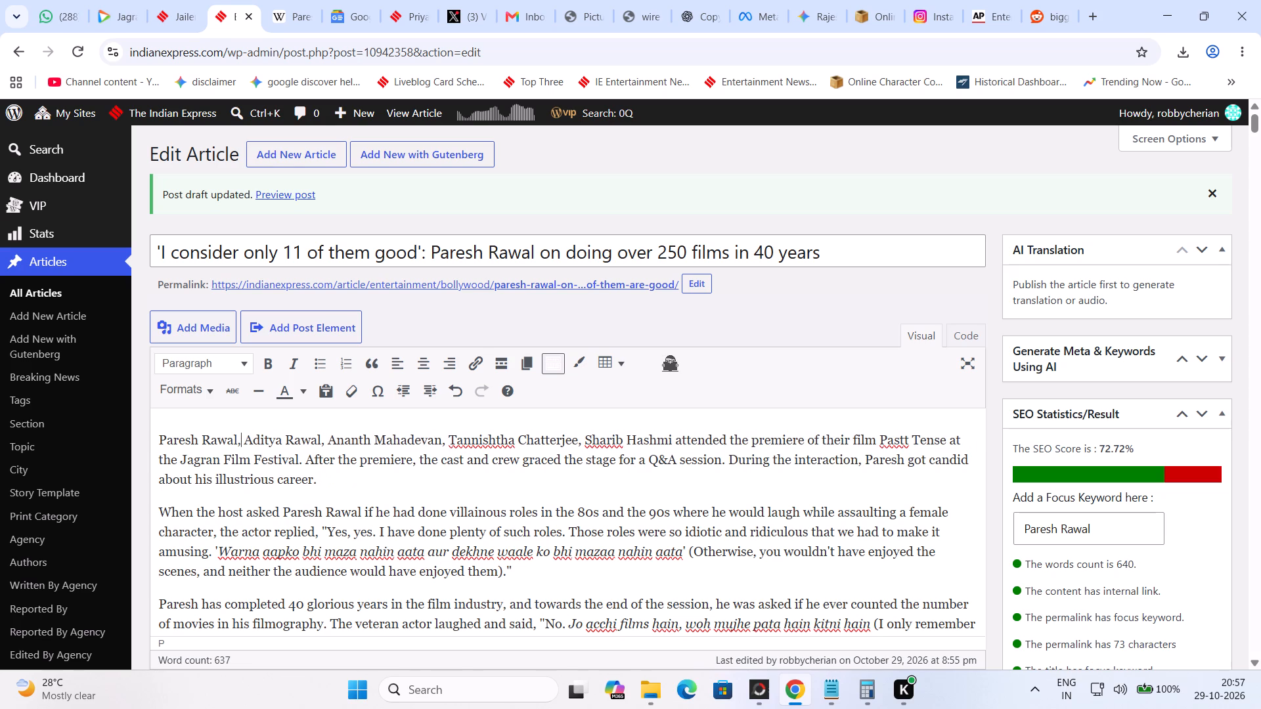
# Replace the comma between "Tannishtha Chatterjee" and "Sharib Hashmi" with a space and "NAD" in the opening sentence.
pyautogui.press('Right')
pyautogui.press('Right')
pyautogui.press('Right')
pyautogui.press('Right')
pyautogui.press('Right')
pyautogui.press('Right')
pyautogui.press('Right')
pyautogui.press('Right')
pyautogui.press('Right')
pyautogui.press('Right')
pyautogui.press('Right')
pyautogui.press('Right')
pyautogui.press('Right')
pyautogui.press('Right')
pyautogui.press('Right')
pyautogui.press('Right')
pyautogui.press('Right')
pyautogui.press('Right')
pyautogui.press('Right')
pyautogui.press('Right')
pyautogui.press('Left')
pyautogui.press('Left')
pyautogui.press('BackSpace')
pyautogui.press('space')
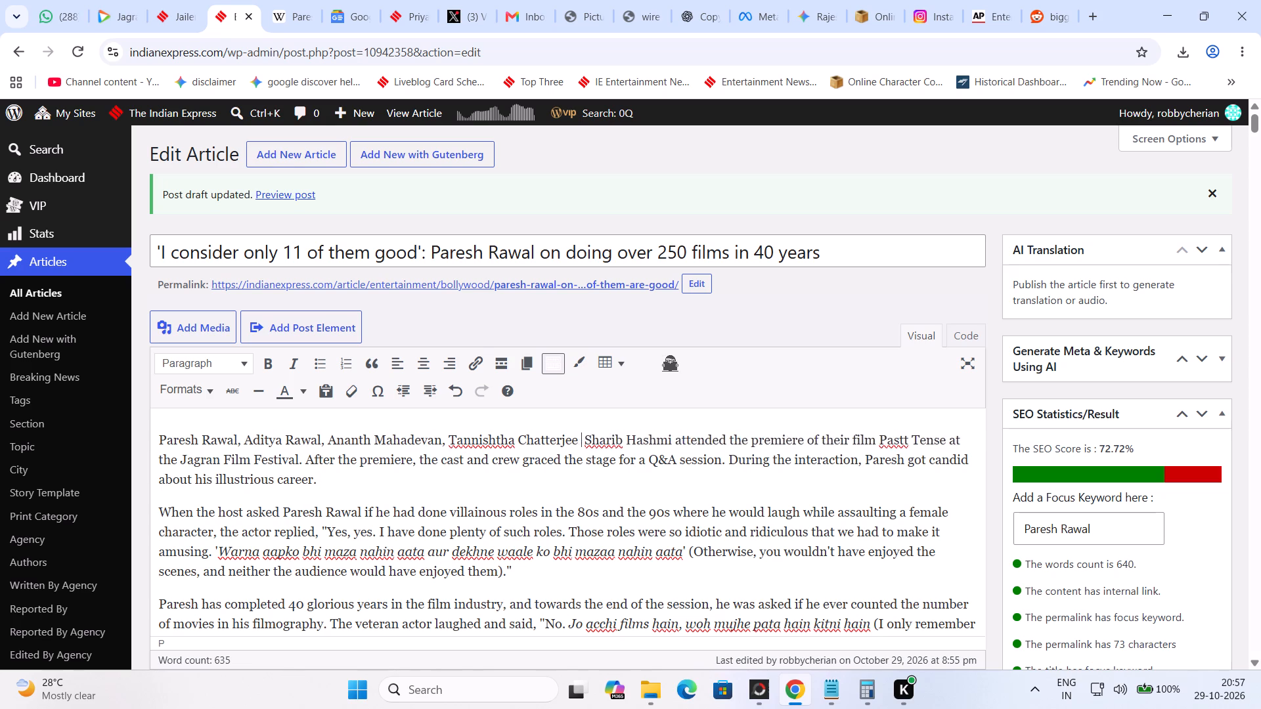
pyautogui.write('NAD')
# Replace "NAD" with "and" between "Tannishtha Chatterjee" and "Sharib Hashmi" in the opening sentence.
pyautogui.press('Right')
pyautogui.press('Right')
pyautogui.press('Right')
pyautogui.press('Right')
pyautogui.press('Right')
pyautogui.press('Right')
pyautogui.press('Right')
pyautogui.press('Right')
pyautogui.press('Right')
pyautogui.press('Right')
pyautogui.press('Right')
pyautogui.press('Right')
pyautogui.press('Right')
pyautogui.press('Right')
pyautogui.press('Right')
pyautogui.press('Right')
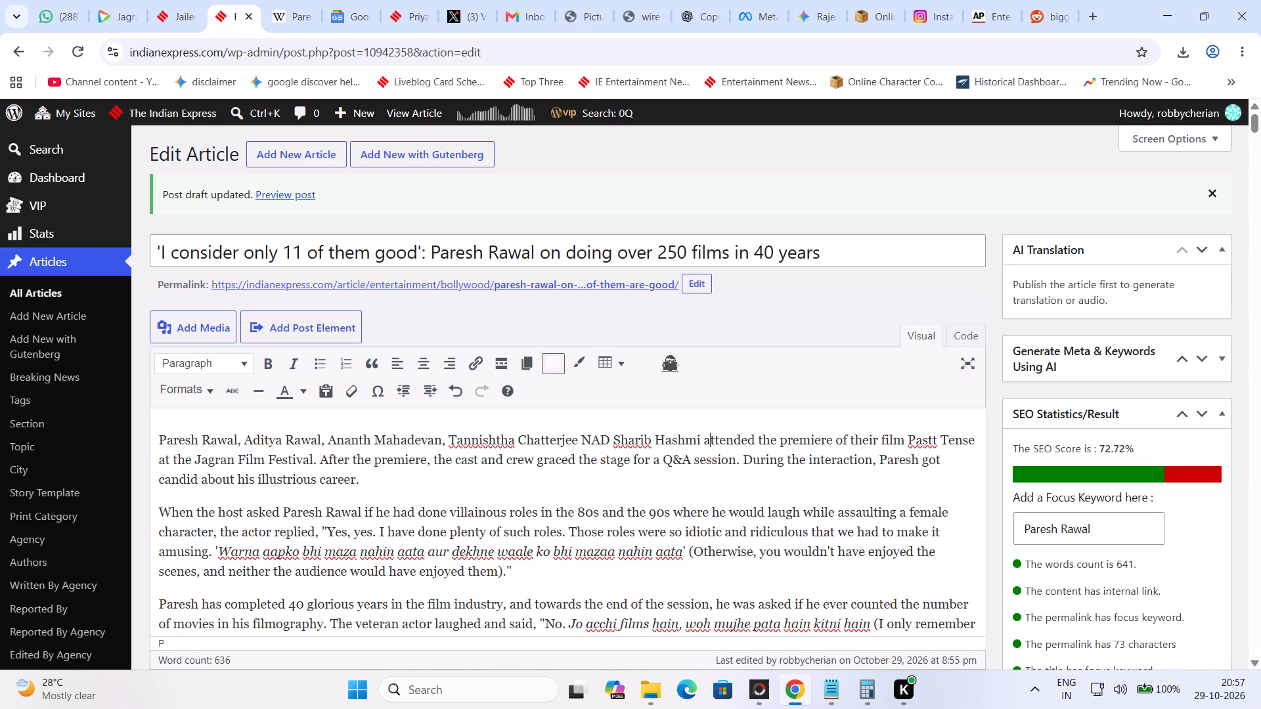
pyautogui.press('BackSpace')
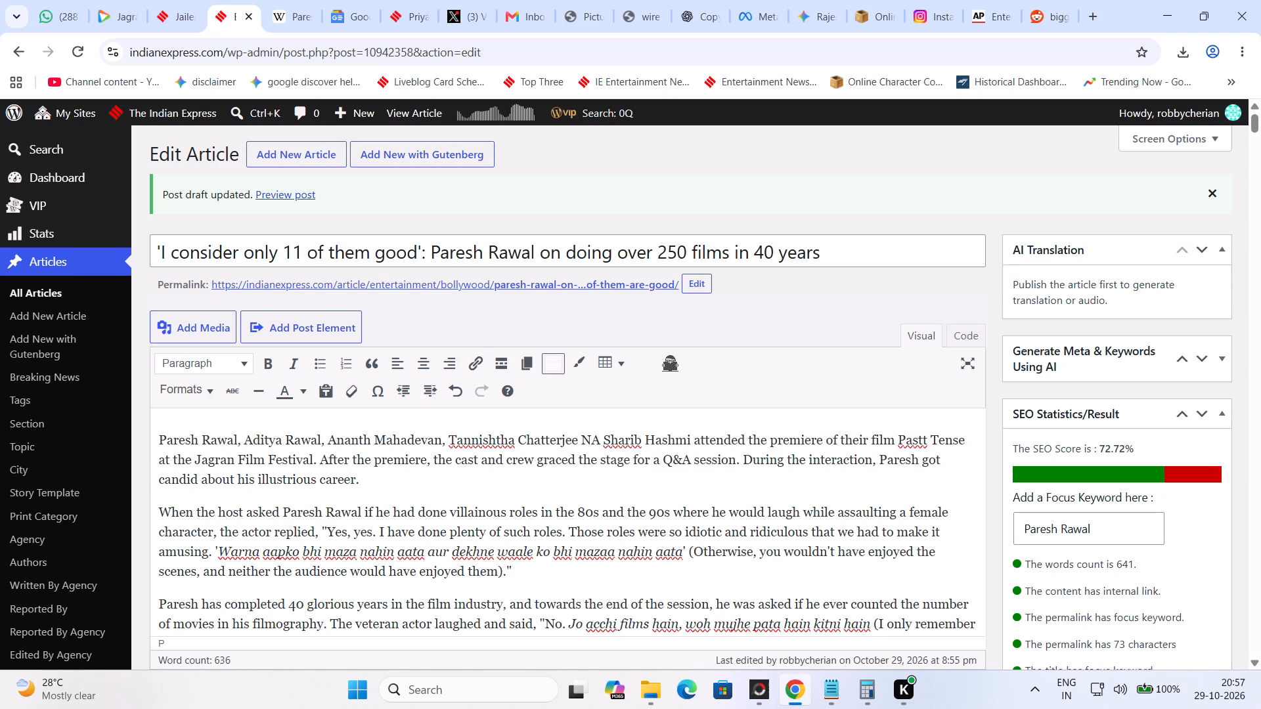
pyautogui.press('BackSpace')
pyautogui.press('BackSpace')
pyautogui.write('and')
# Delete the closing single quotation mark after "bhi mazaa nahin aata" in the second paragraph.
pyautogui.press('Right')
pyautogui.press('Right')
pyautogui.press('Right')
pyautogui.press('Right')
pyautogui.press('Right')
pyautogui.press('Right')
pyautogui.press('Right')
pyautogui.press('Right')
pyautogui.press('Right')
pyautogui.press('Right')
pyautogui.press('Right')
pyautogui.press('Right')
pyautogui.press('Right')
pyautogui.press('Right')
pyautogui.press('Right')
pyautogui.press('Right')
pyautogui.press('Right')
pyautogui.press('Right')
pyautogui.press('Right')
pyautogui.press('Right')
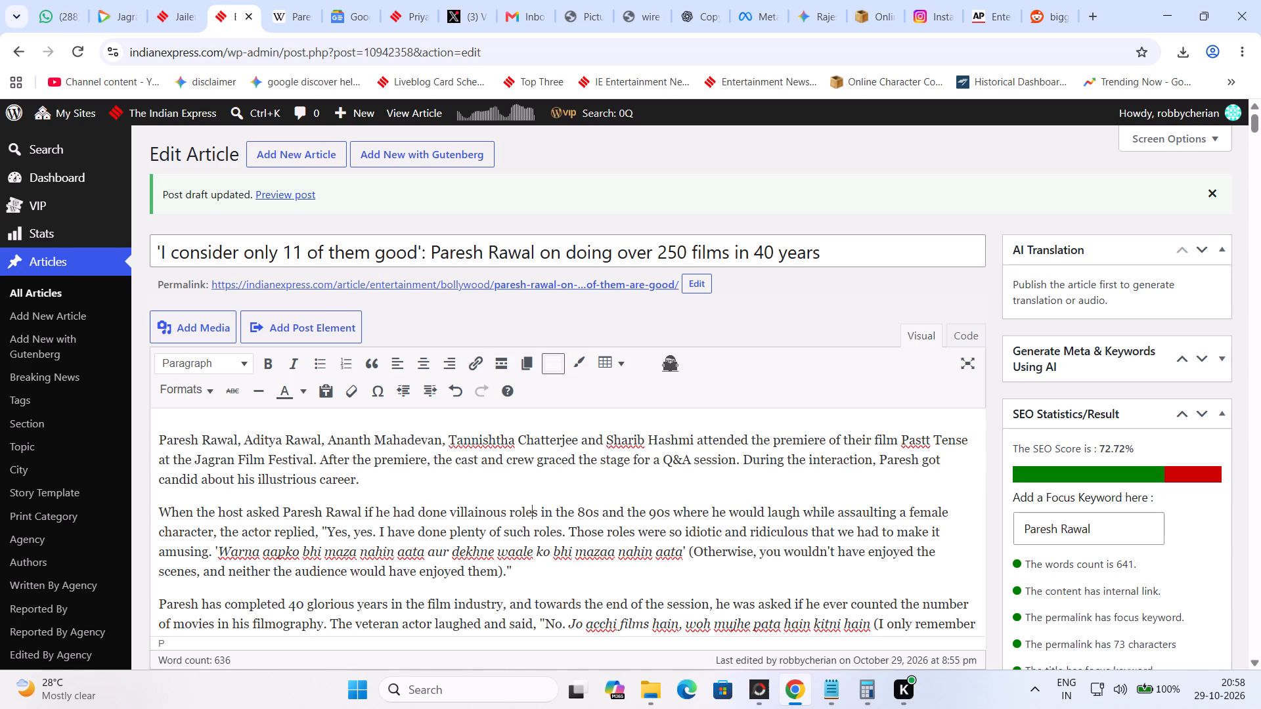
pyautogui.press('Down')
pyautogui.press('Left')
pyautogui.press('Left')
pyautogui.press('Left')
pyautogui.press('Left')
pyautogui.press('Left')
pyautogui.press('Left')
pyautogui.press('Left')
pyautogui.press('Left')
pyautogui.press('Down')
pyautogui.press('Right')
pyautogui.press('Right')
pyautogui.press('Right')
pyautogui.press('BackSpace')
# Delete the opening single quotation mark before "Warna aapko bhi maza" in the second paragraph.
pyautogui.press('Left')
pyautogui.press('Left')
pyautogui.press('Left')
pyautogui.press('Left')
pyautogui.press('Left')
pyautogui.press('Left')
pyautogui.press('Left')
pyautogui.press('Left')
pyautogui.press('Left')
pyautogui.press('Left')
pyautogui.press('Left')
pyautogui.press('Left')
pyautogui.press('Left')
pyautogui.press('Left')
pyautogui.press('Left')
pyautogui.press('Left')
pyautogui.press('Left')
pyautogui.press('Left')
pyautogui.press('Left')
pyautogui.press('Left')
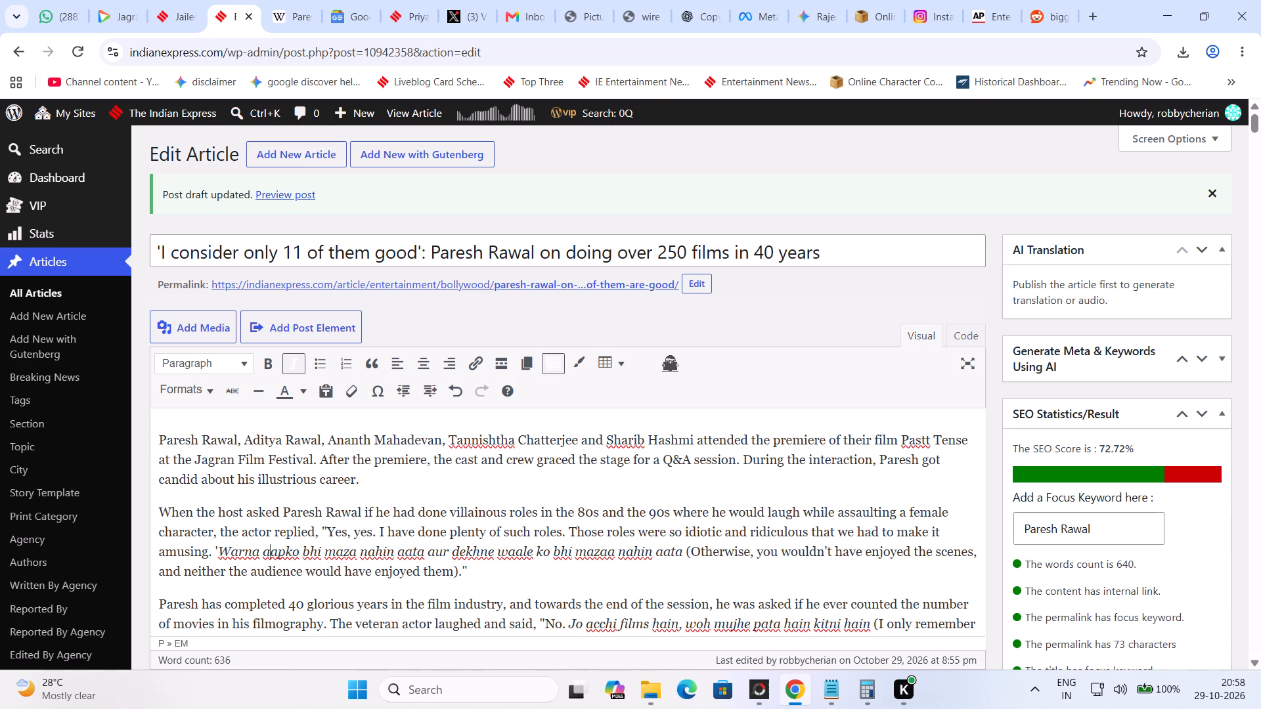
pyautogui.press('Right')
pyautogui.press('Right')
pyautogui.press('Right')
pyautogui.press('BackSpace')
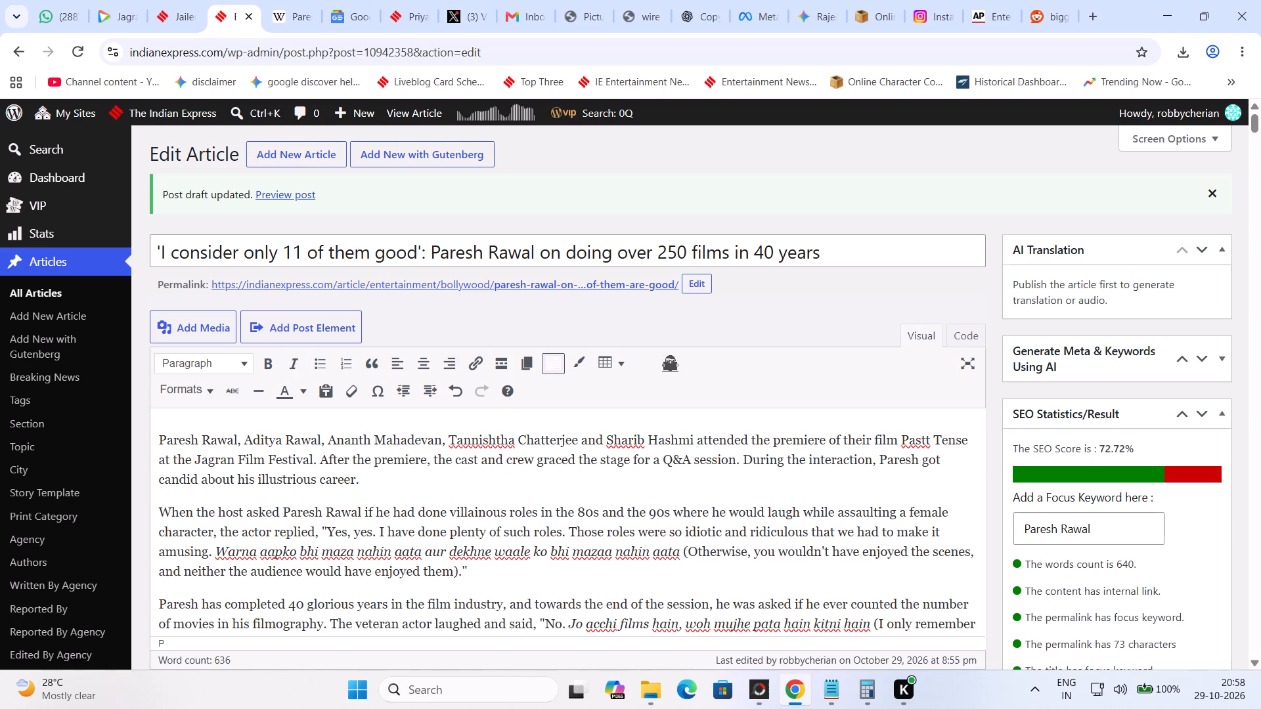
pyautogui.press('Down')
pyautogui.press('Down')
pyautogui.press('Right')
pyautogui.press('Right')
pyautogui.press('Right')
pyautogui.press('Right')
pyautogui.press('Right')
pyautogui.press('Right')
pyautogui.press('Right')
pyautogui.press('Right')
pyautogui.press('Right')
pyautogui.press('Right')
pyautogui.press('Right')
pyautogui.press('Right')
pyautogui.press('Right')
pyautogui.press('Right')
pyautogui.press('Right')
pyautogui.press('Right')
pyautogui.press('Right')
pyautogui.press('Right')
pyautogui.press('Right')
pyautogui.press('Right')
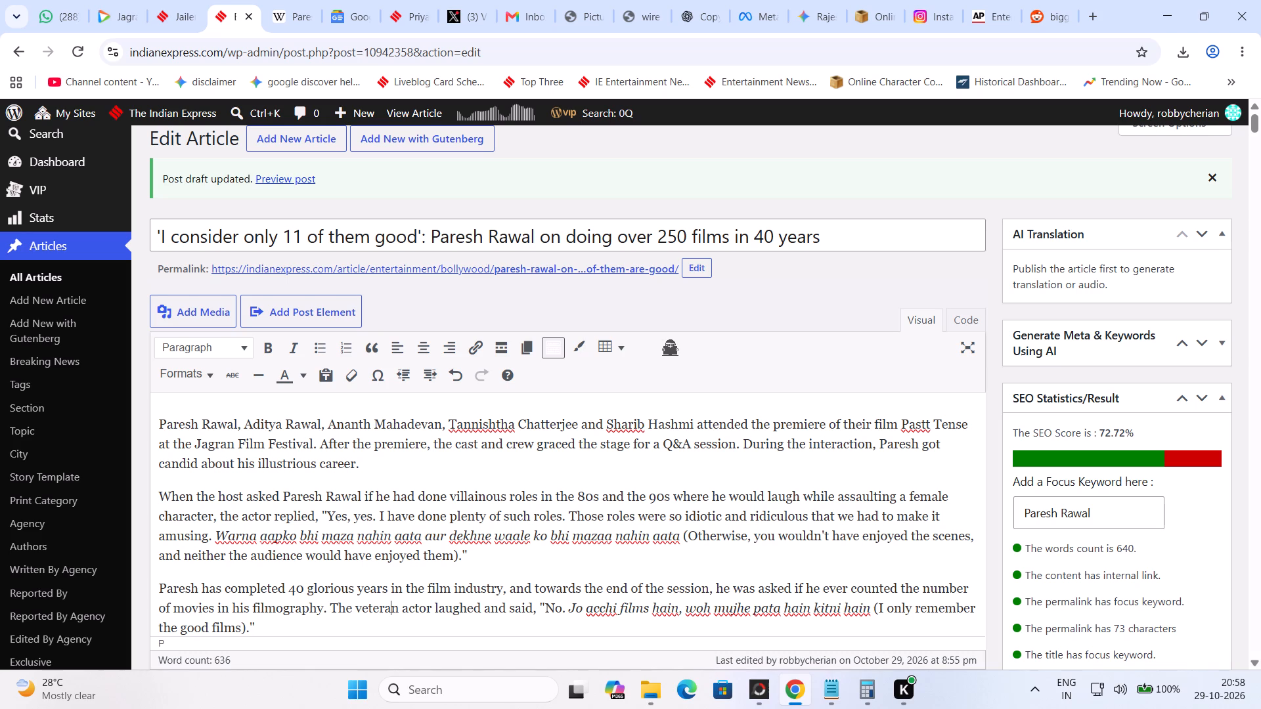
pyautogui.press('Down')
pyautogui.press('Down')
pyautogui.press('Down')
pyautogui.press('Up')
pyautogui.press('Up')
pyautogui.press('Right')
pyautogui.press('Right')
pyautogui.press('Right')
pyautogui.press('Right')
pyautogui.press('Right')
pyautogui.press('Right')
pyautogui.press('Right')
pyautogui.press('Right')
pyautogui.press('Right')
pyautogui.press('Right')
pyautogui.press('Right')
pyautogui.press('Right')
pyautogui.press('Right')
pyautogui.press('Right')
pyautogui.press('Right')
pyautogui.press('Right')
pyautogui.press('Right')
pyautogui.press('Right')
pyautogui.press('Right')
pyautogui.press('Right')
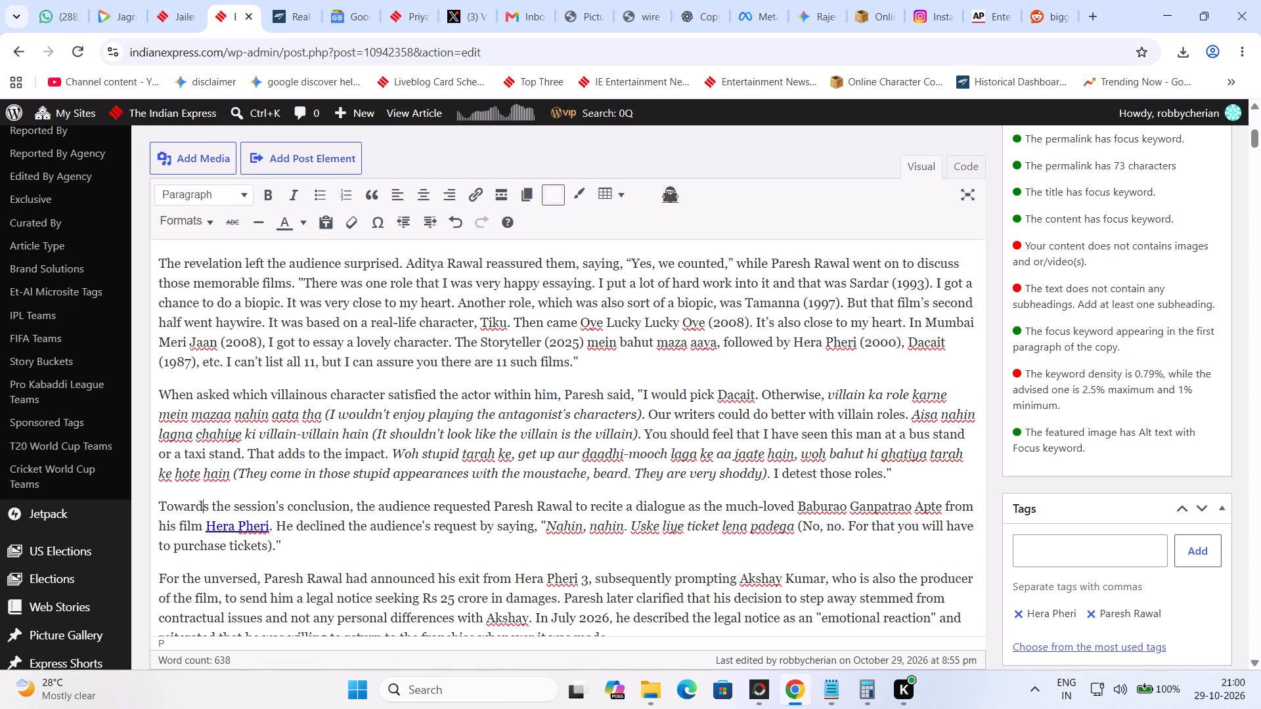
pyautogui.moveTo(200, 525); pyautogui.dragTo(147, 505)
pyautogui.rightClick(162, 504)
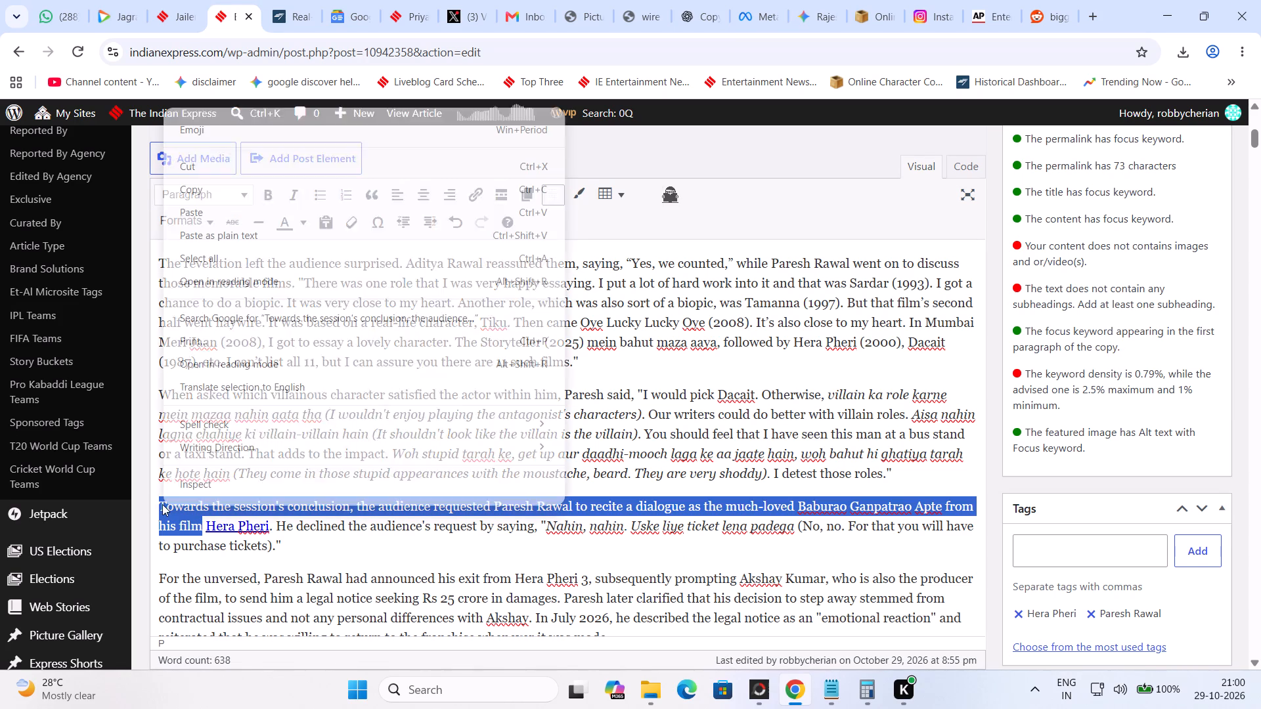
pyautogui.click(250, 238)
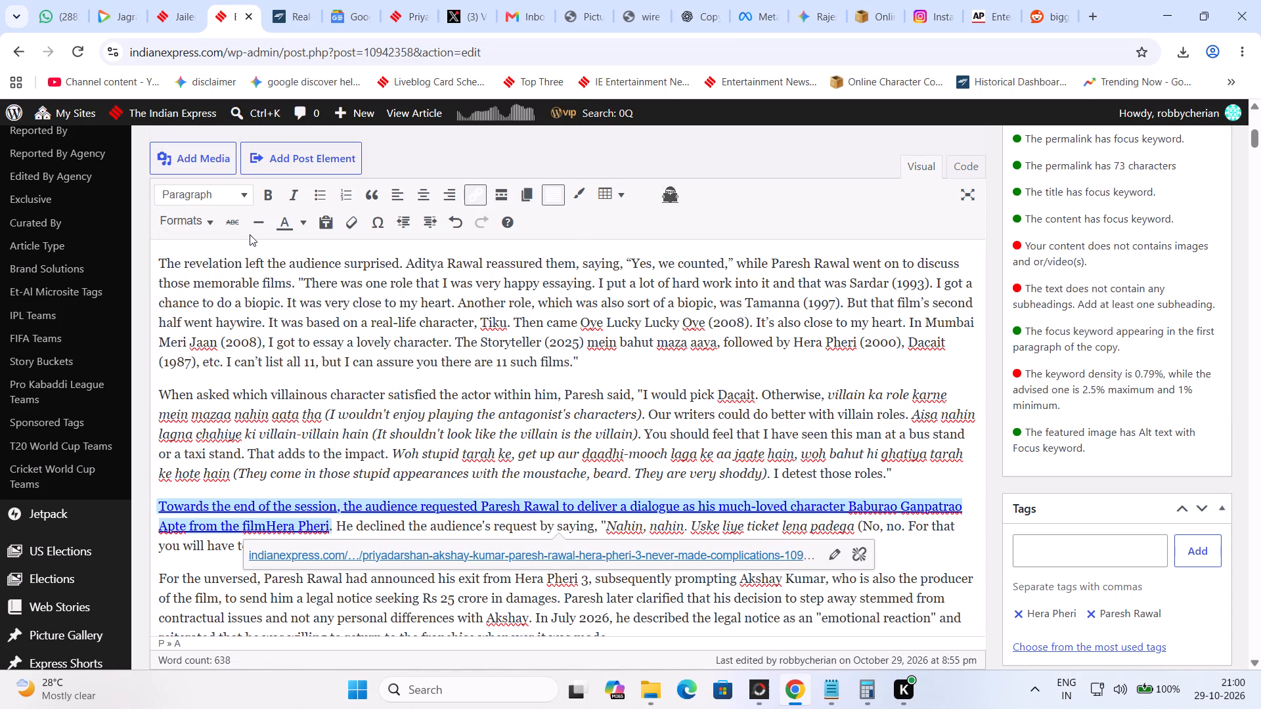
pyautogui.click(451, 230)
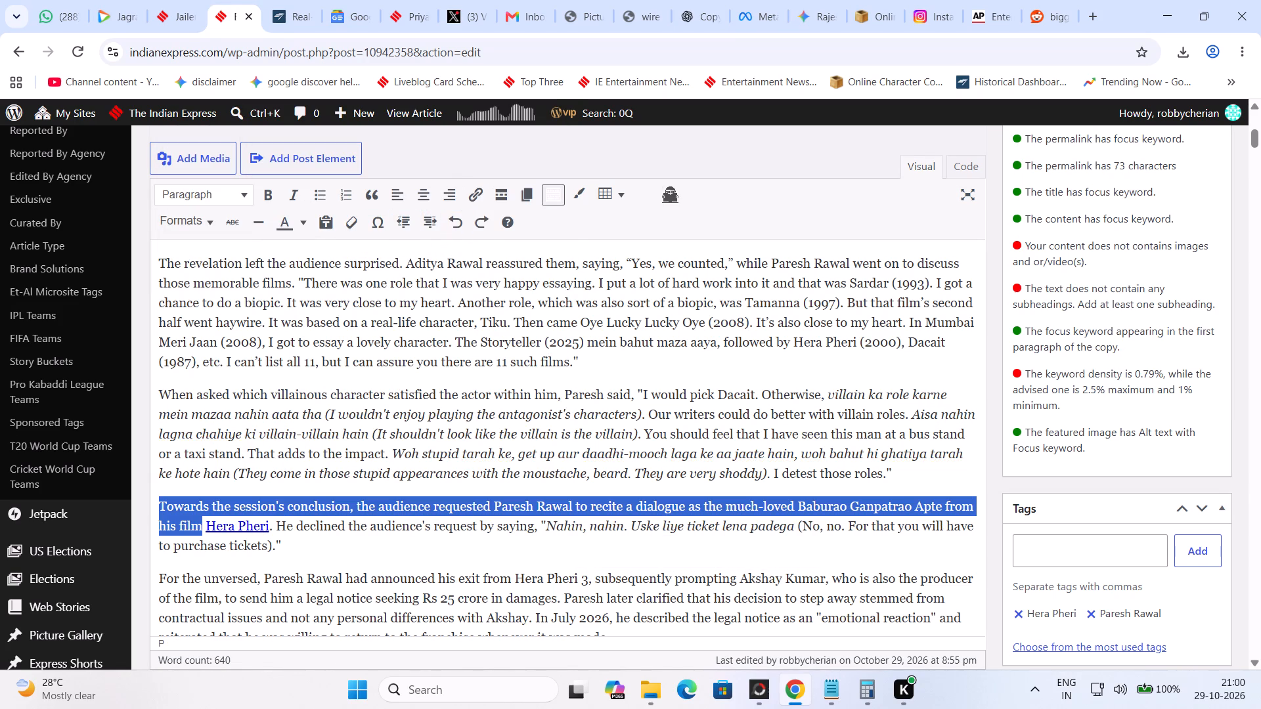
# Replace "Towards the session's conclusion" through "from his" with the copied wording as plain text, deleting the duplicate "film" before the Hera Pheri link.
pyautogui.click(214, 512)
pyautogui.moveTo(179, 522); pyautogui.dragTo(150, 511)
pyautogui.rightClick(158, 509)
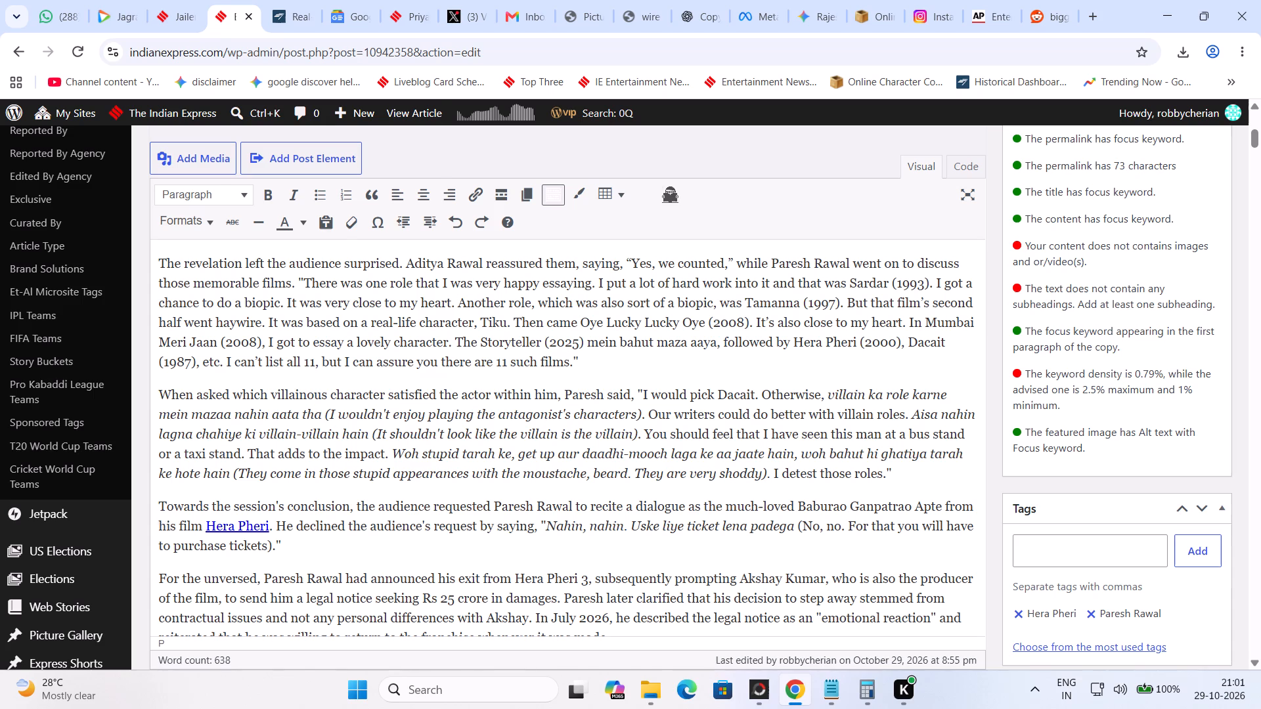
pyautogui.click(178, 530)
pyautogui.moveTo(172, 525); pyautogui.dragTo(162, 514)
pyautogui.moveTo(175, 534); pyautogui.dragTo(160, 507)
pyautogui.rightClick(166, 507)
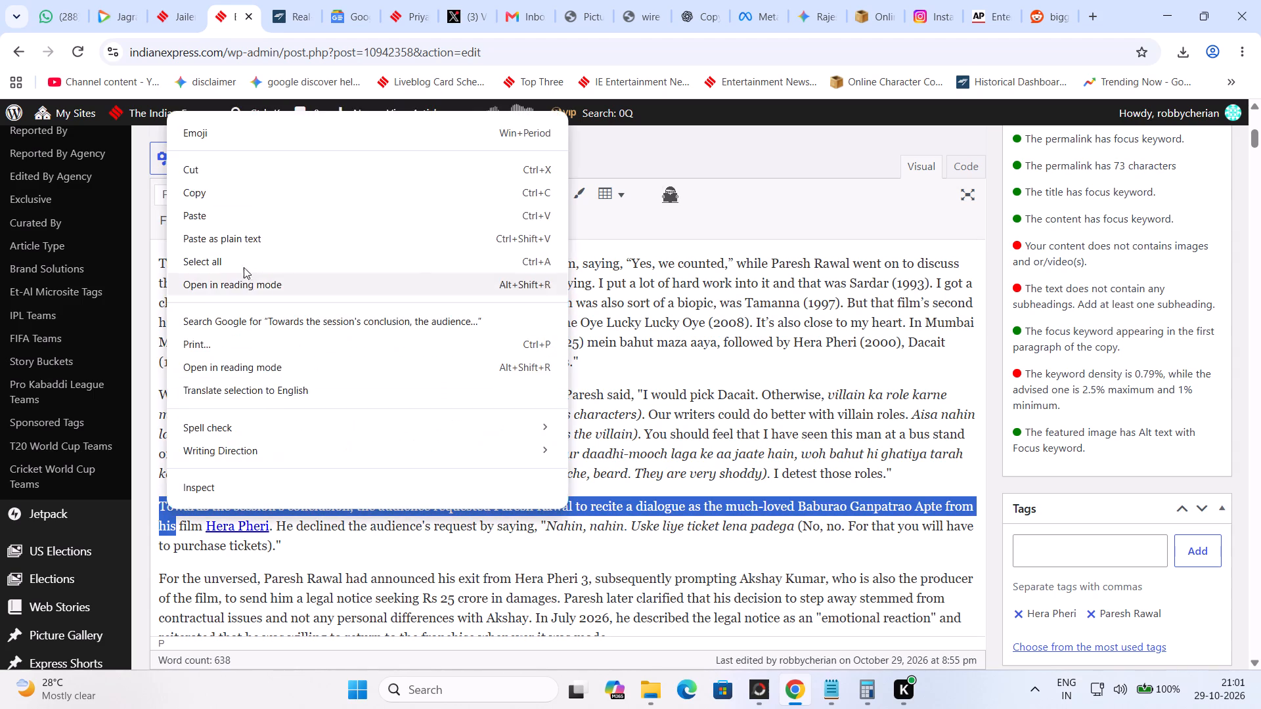
pyautogui.click(259, 232)
pyautogui.press('Delete')
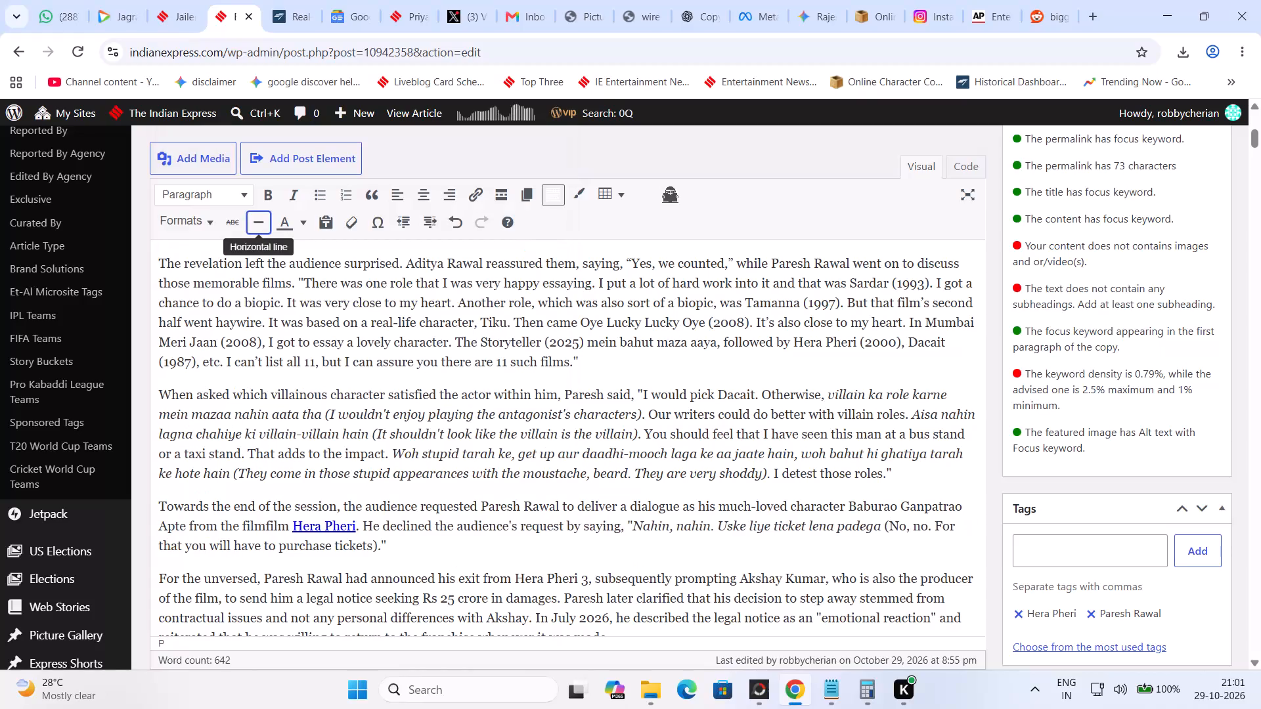
pyautogui.press('Delete')
pyautogui.press('Delete')
pyautogui.press('Delete')
pyautogui.press('Delete')
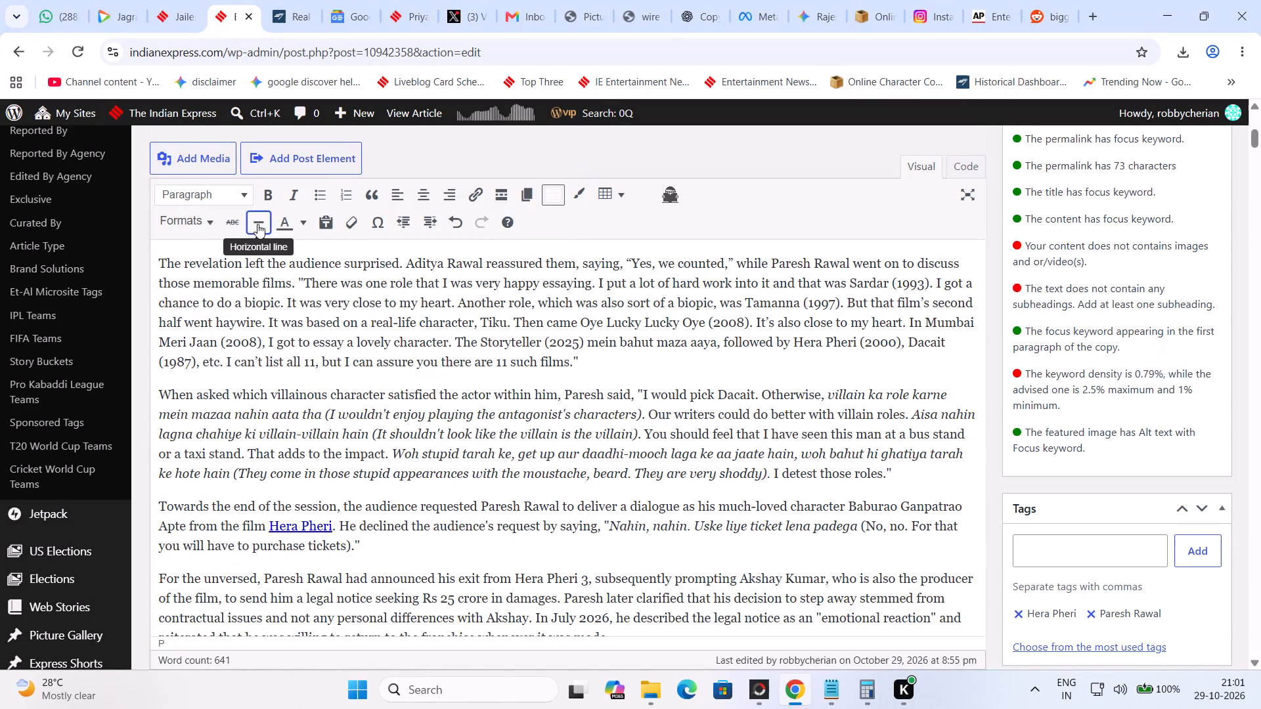
pyautogui.scroll(-1, 349, 429)
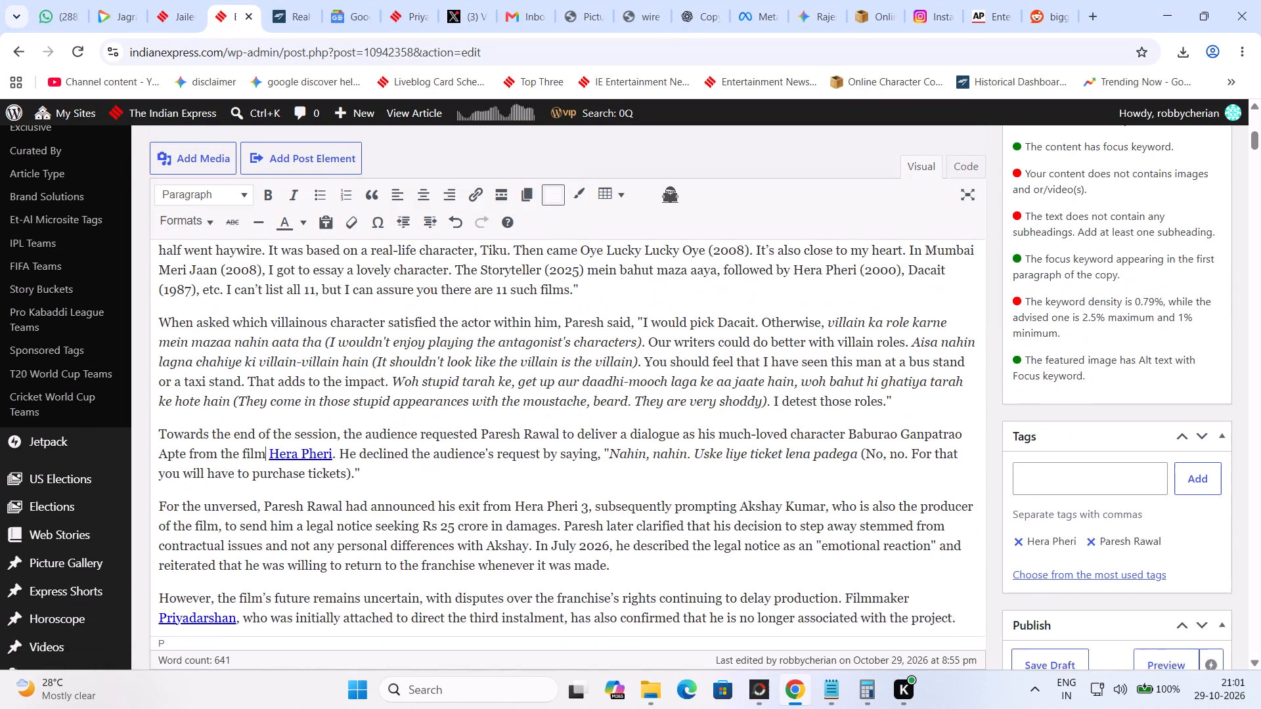
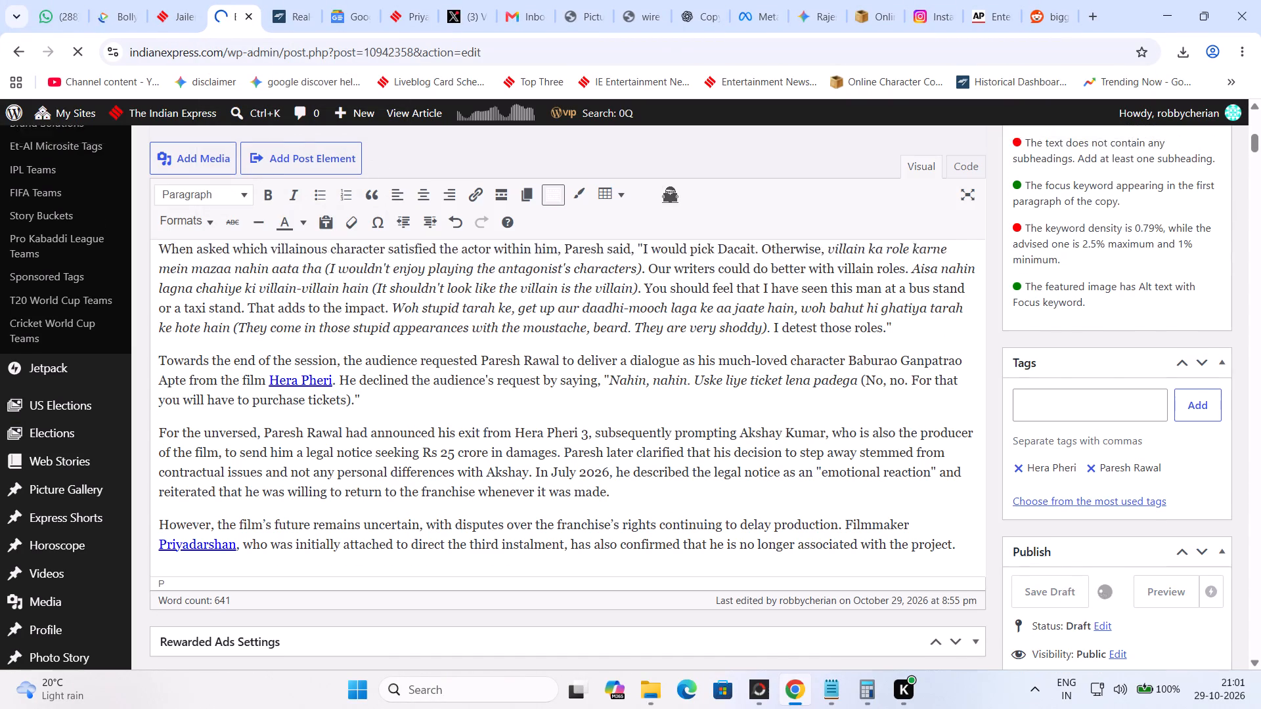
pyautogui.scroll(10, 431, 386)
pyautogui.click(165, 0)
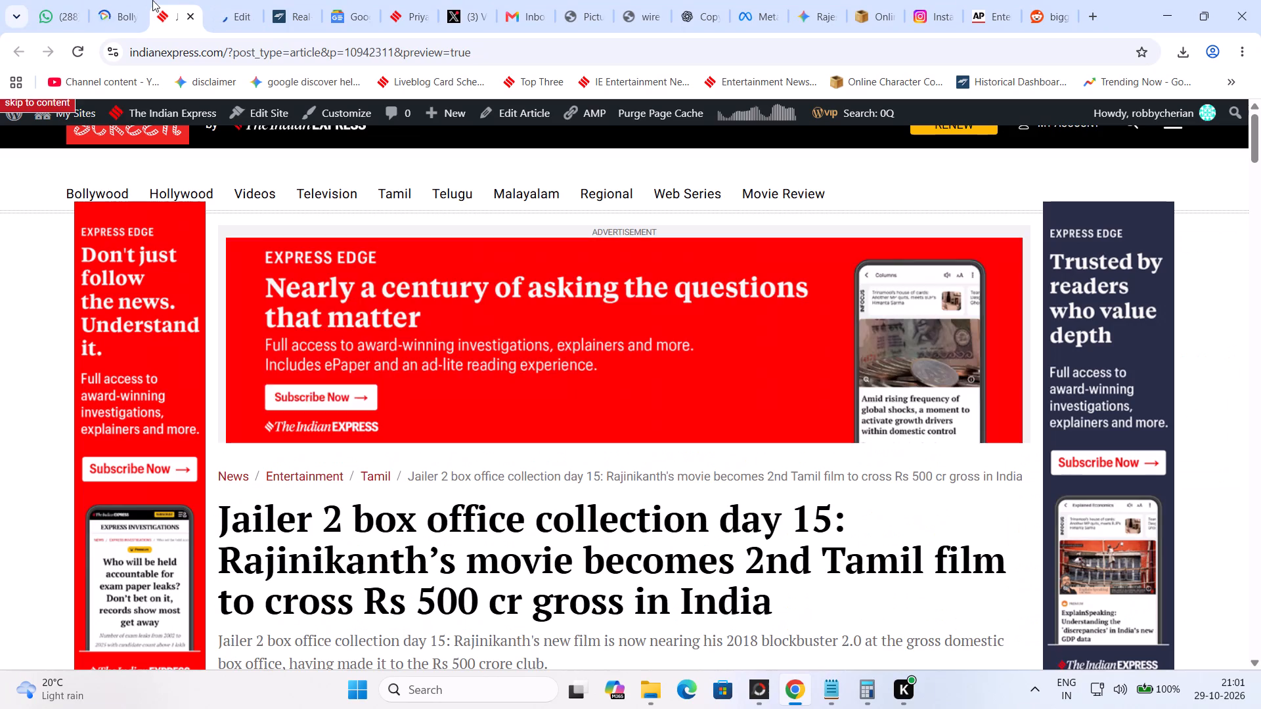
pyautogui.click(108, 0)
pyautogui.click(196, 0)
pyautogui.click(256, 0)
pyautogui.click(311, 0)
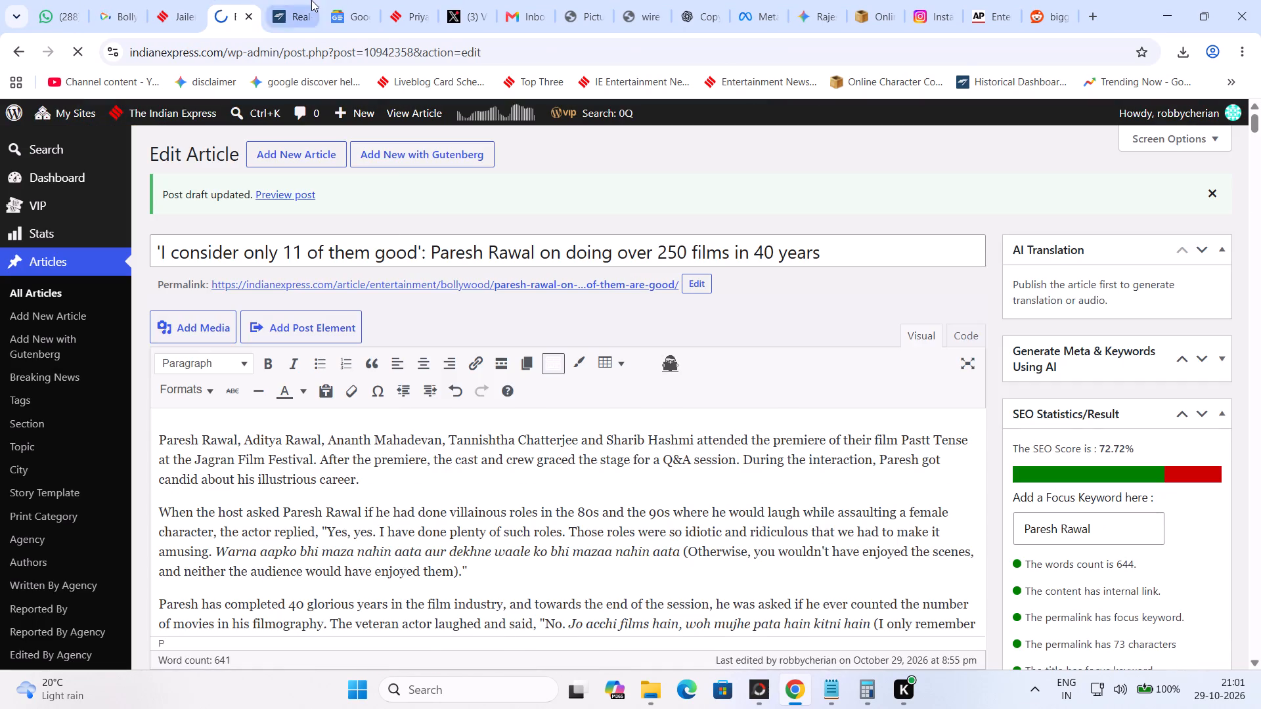
# Switch to X and look through the home feed's posts, viewing the video captioned "Nita Ambani with her Grandson".
pyautogui.click(479, 0)
pyautogui.click(136, 127)
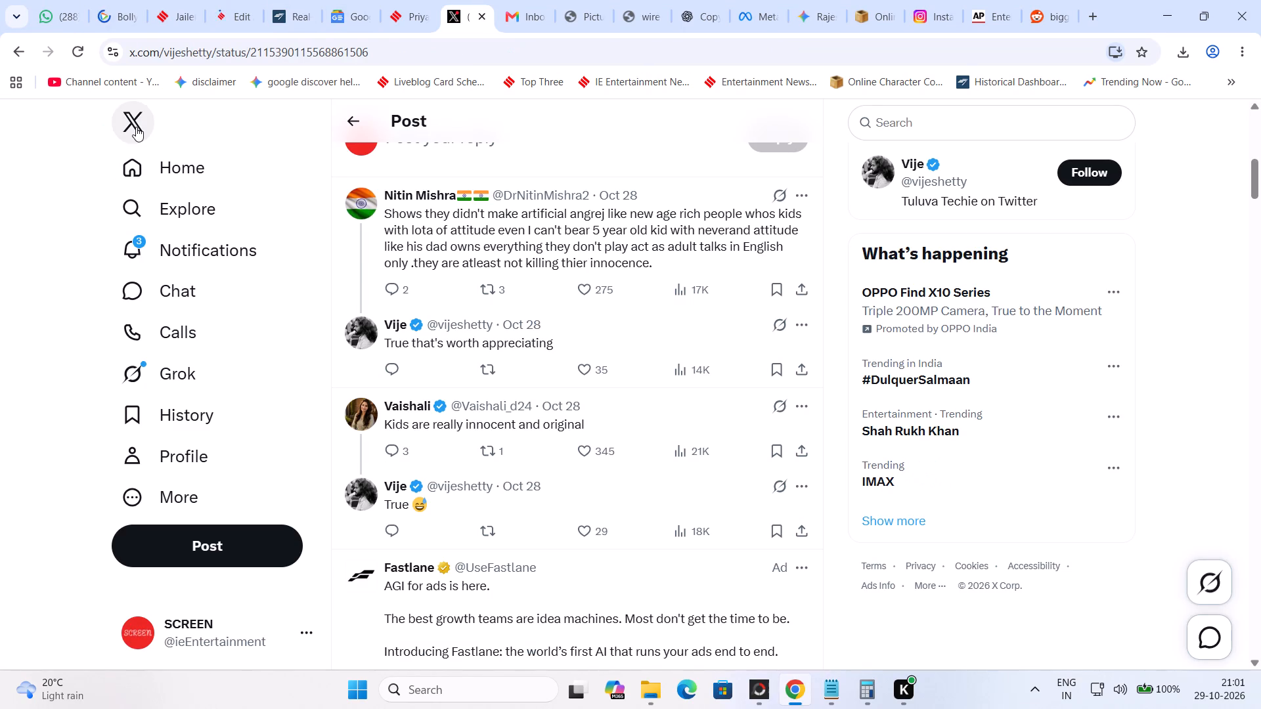
pyautogui.scroll(9, 720, 300)
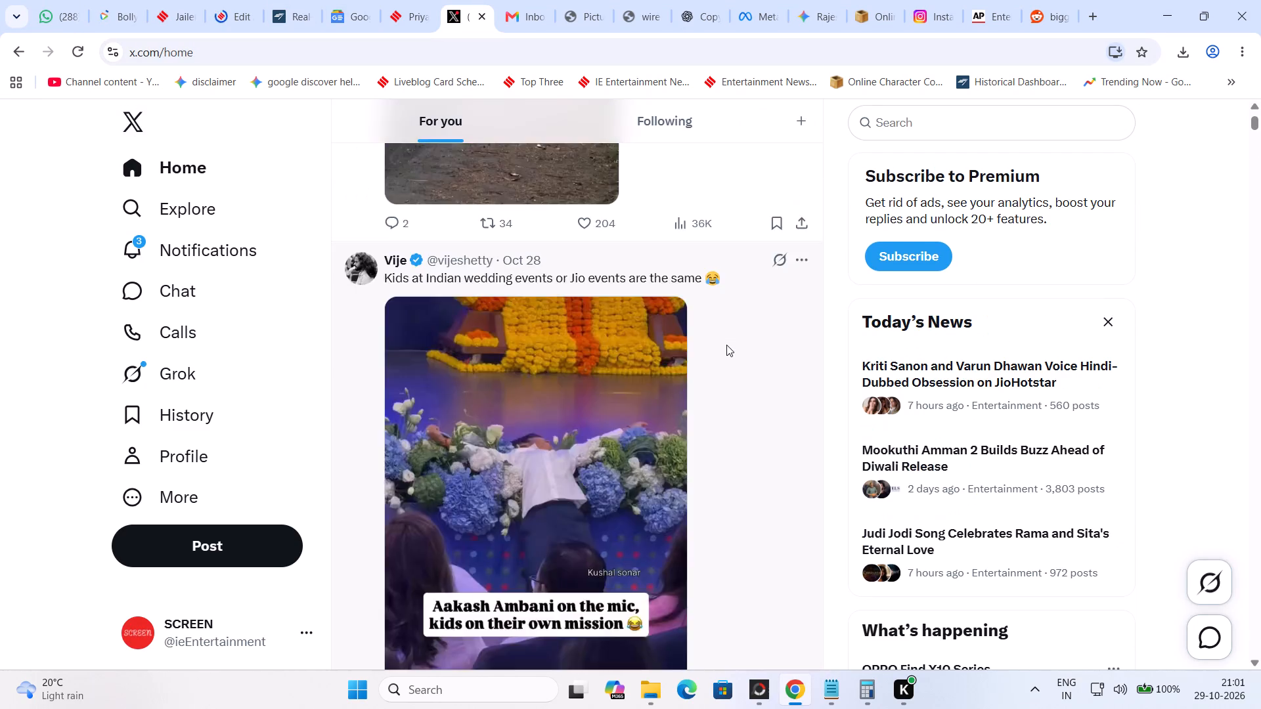
pyautogui.scroll(16, 726, 345)
pyautogui.click(602, 172)
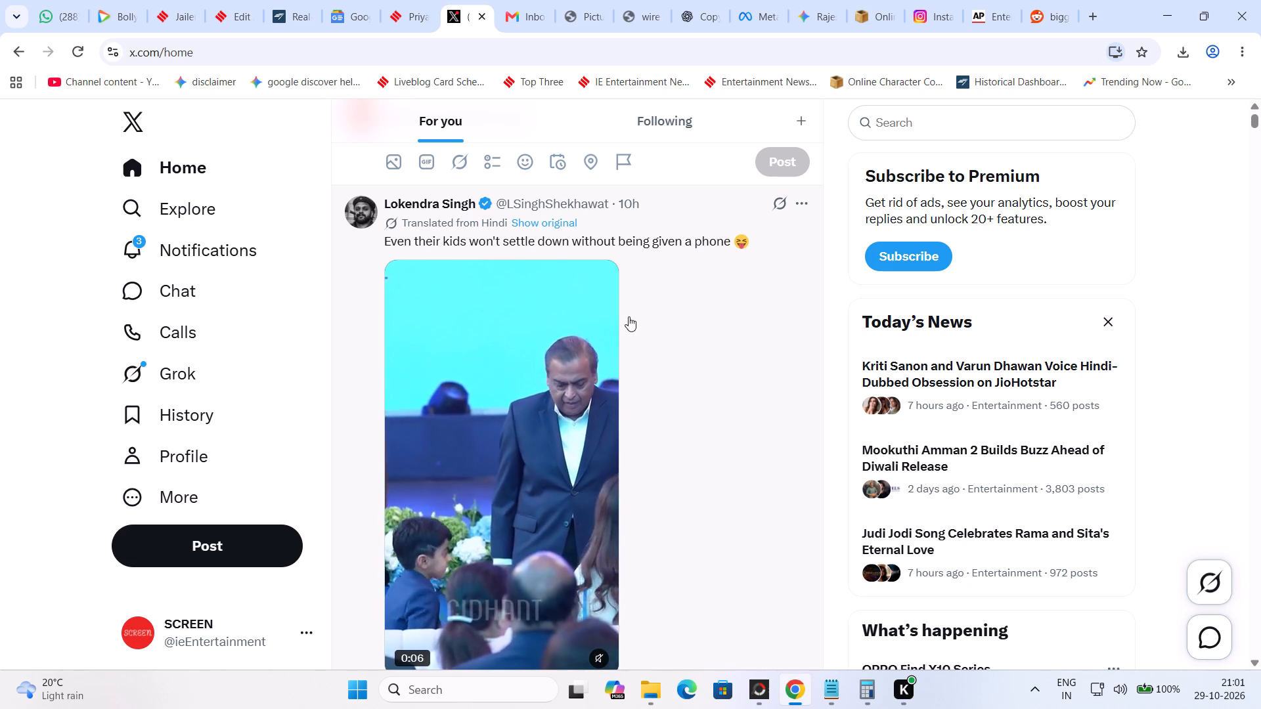
pyautogui.scroll(-2, 629, 316)
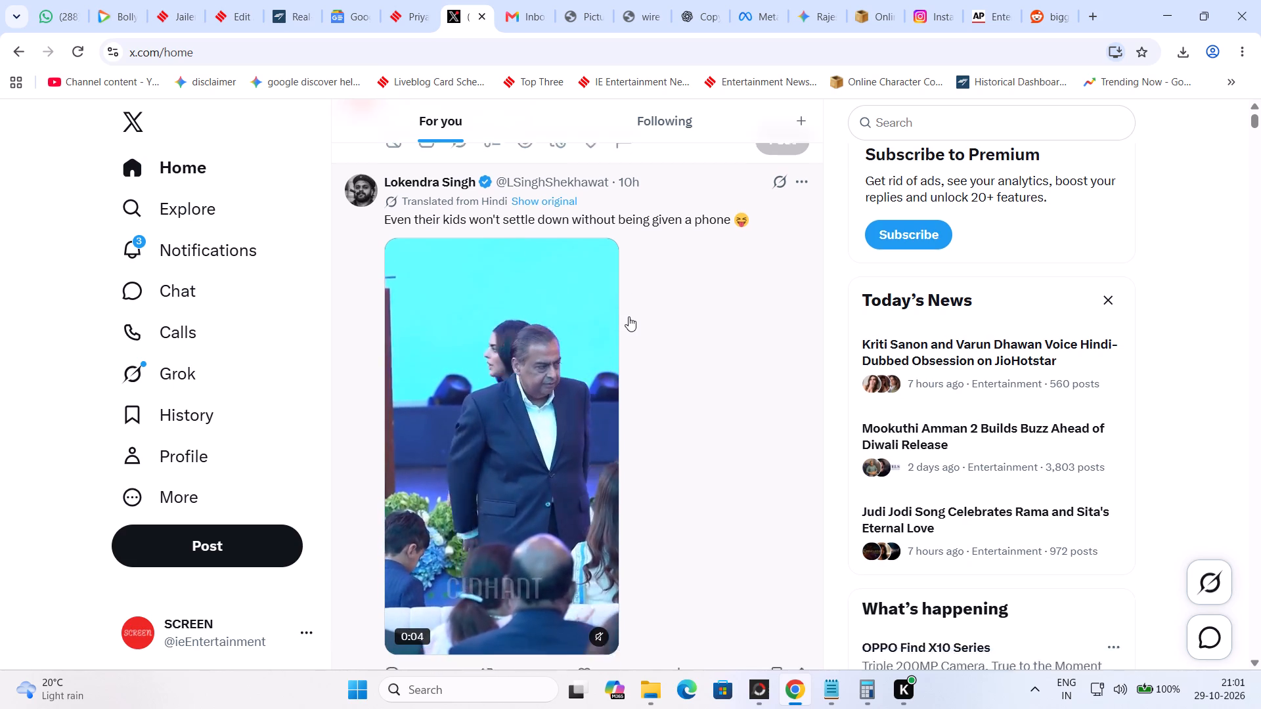
pyautogui.scroll(-2, 629, 316)
pyautogui.scroll(3, 629, 316)
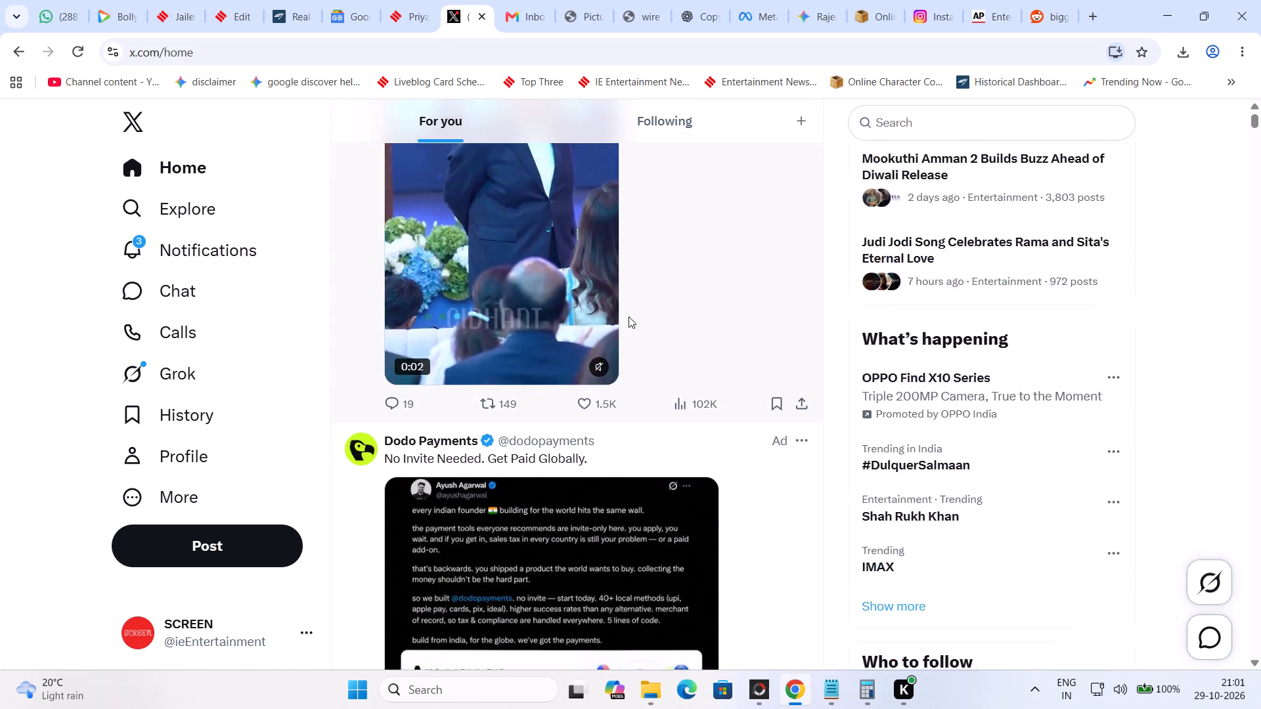
pyautogui.scroll(1, 629, 316)
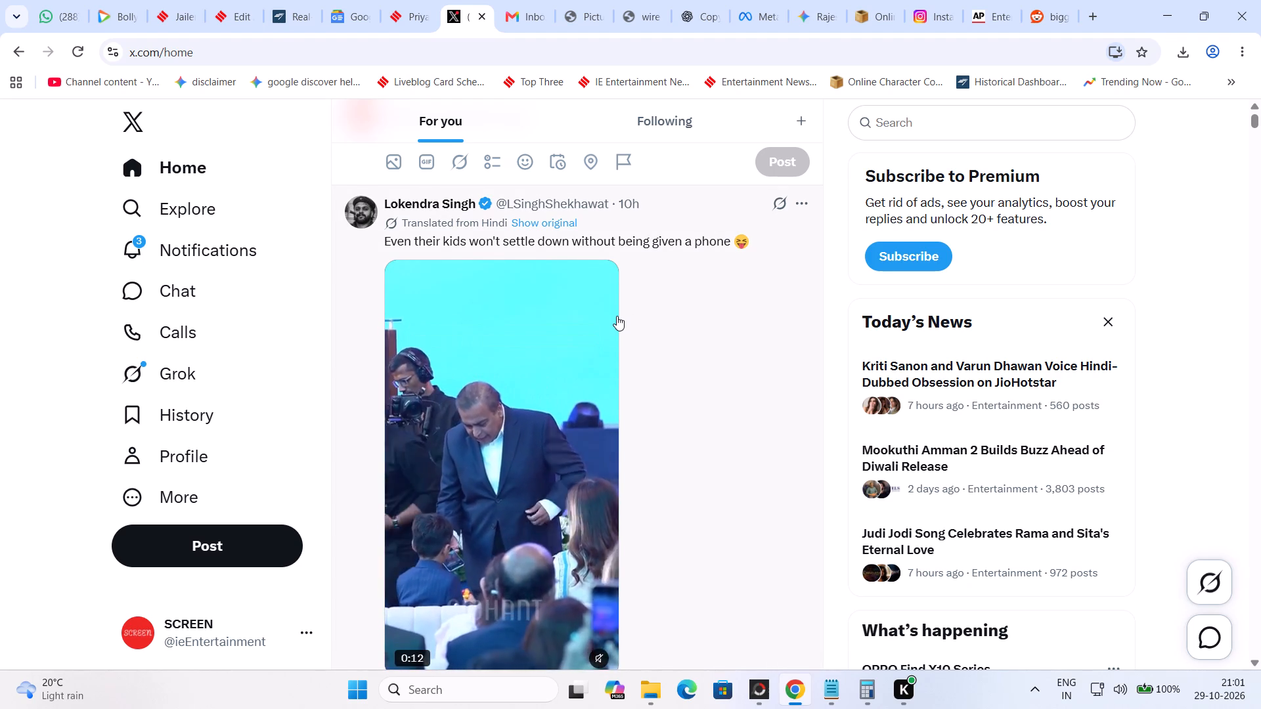
pyautogui.scroll(-14, 617, 316)
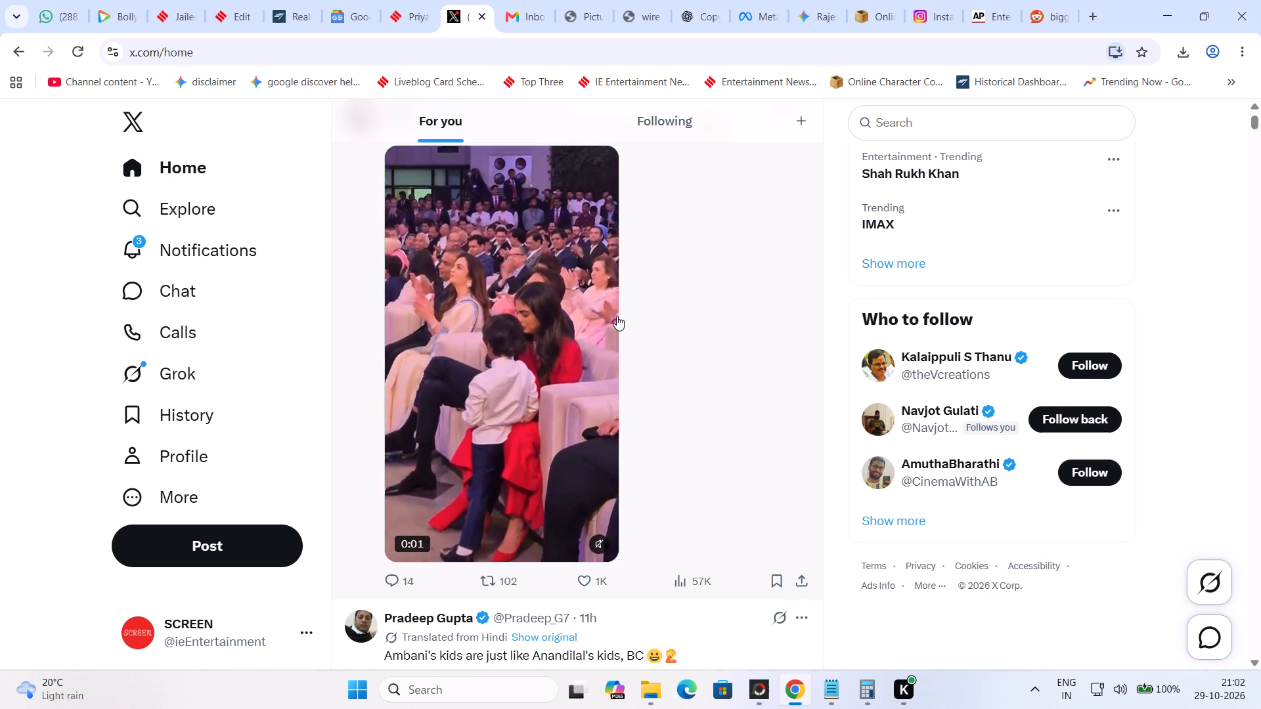
pyautogui.scroll(1, 603, 320)
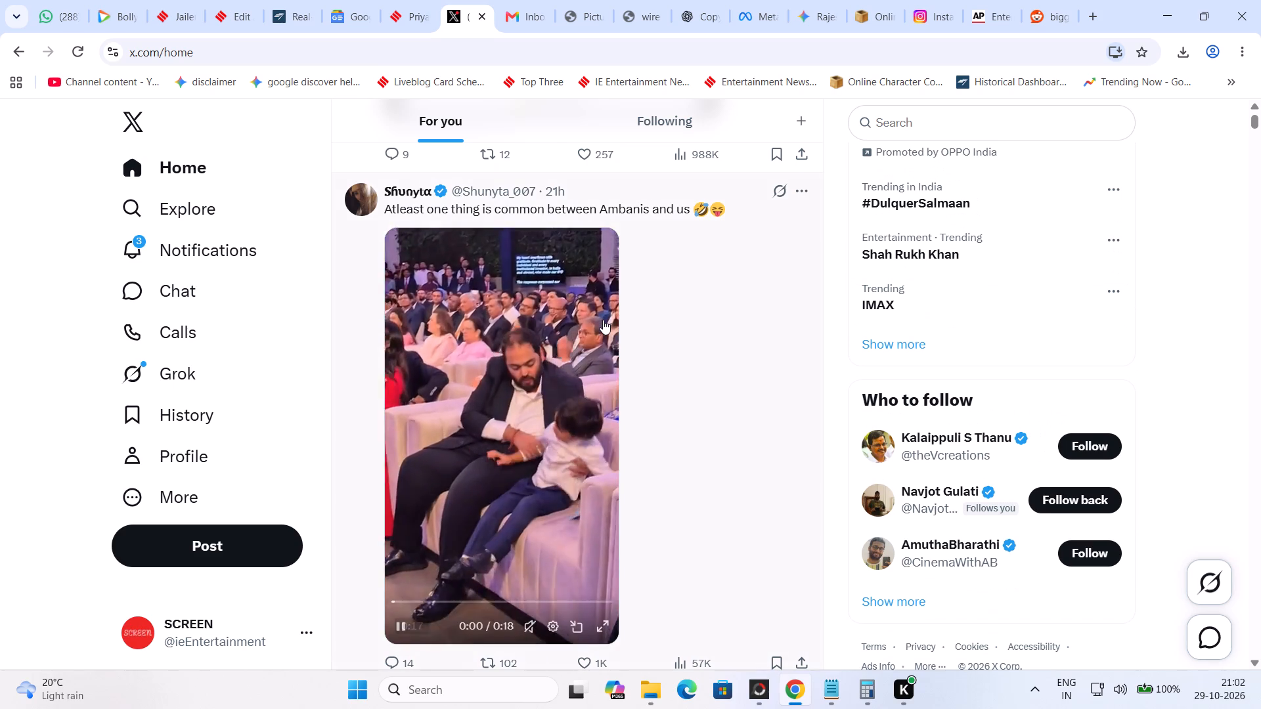
pyautogui.scroll(-4, 603, 320)
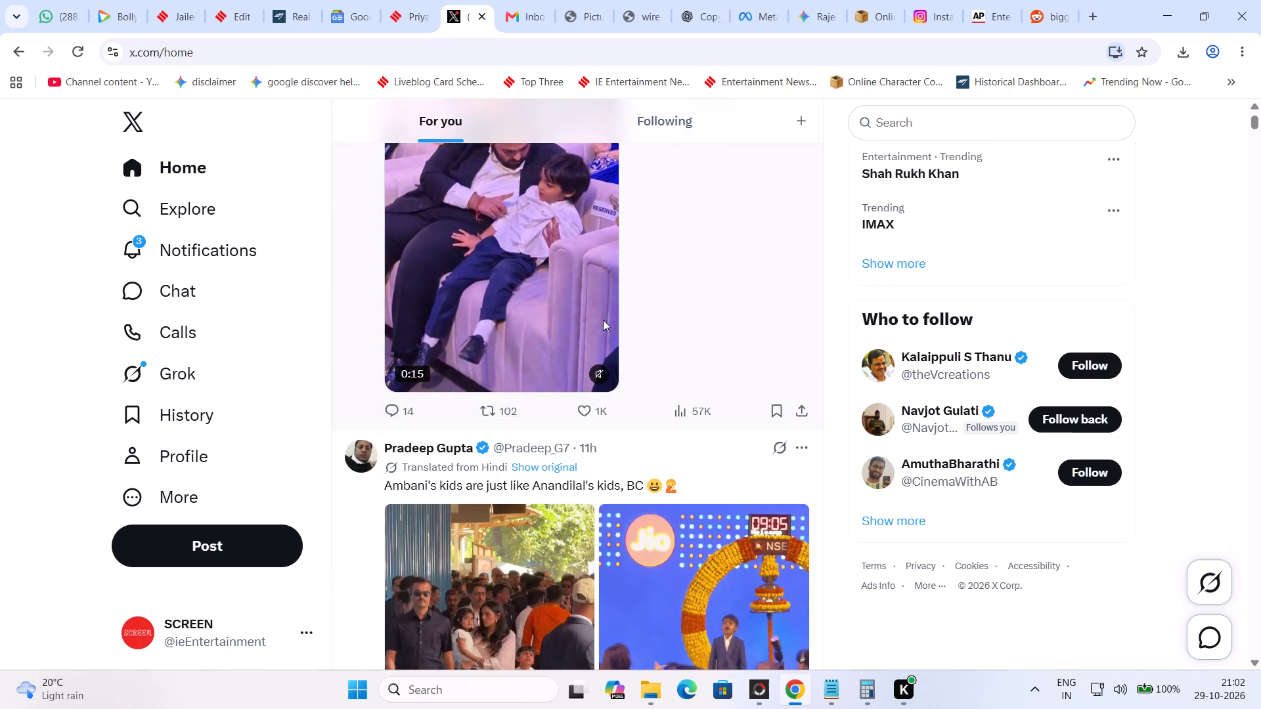
pyautogui.scroll(-3, 603, 320)
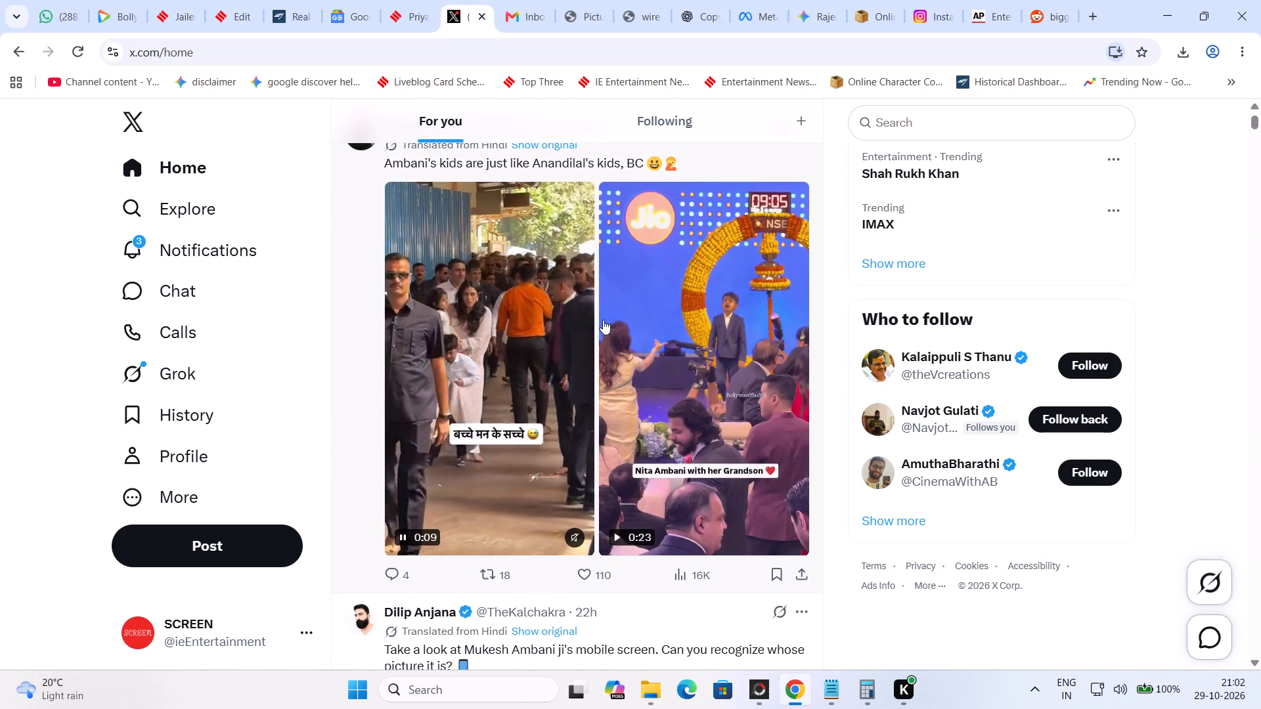
pyautogui.click(753, 397)
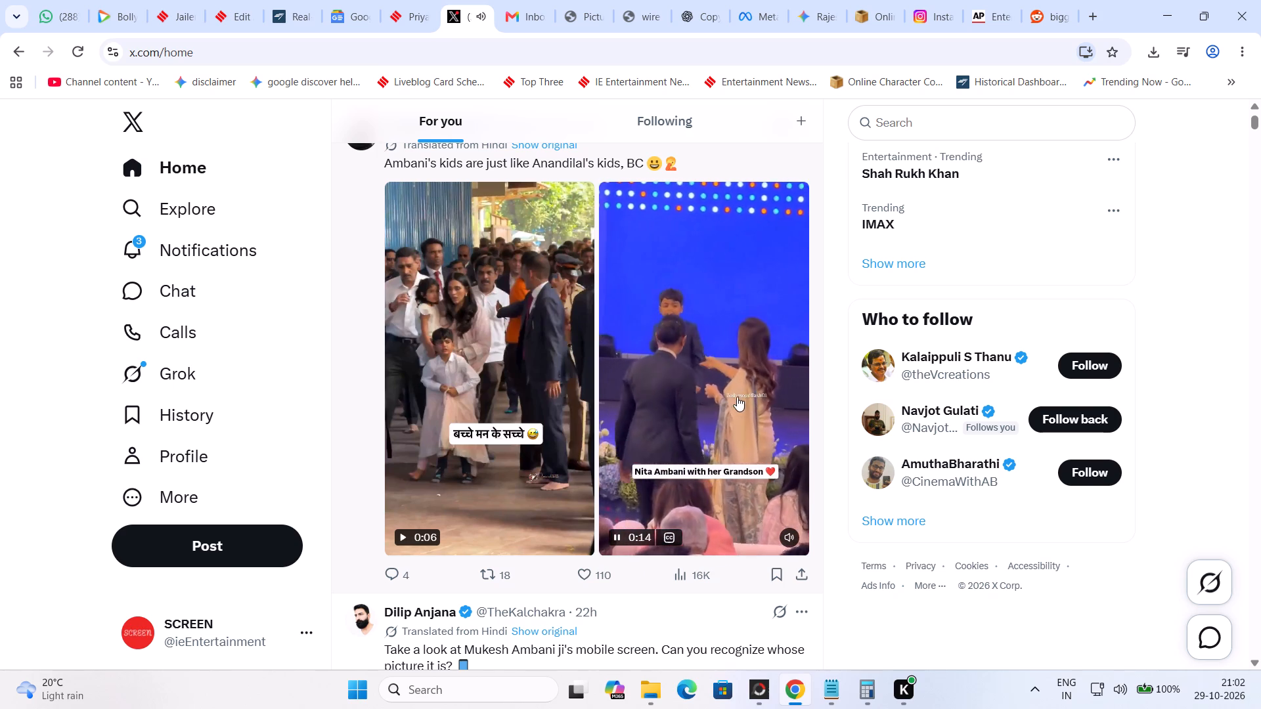
pyautogui.click(730, 397)
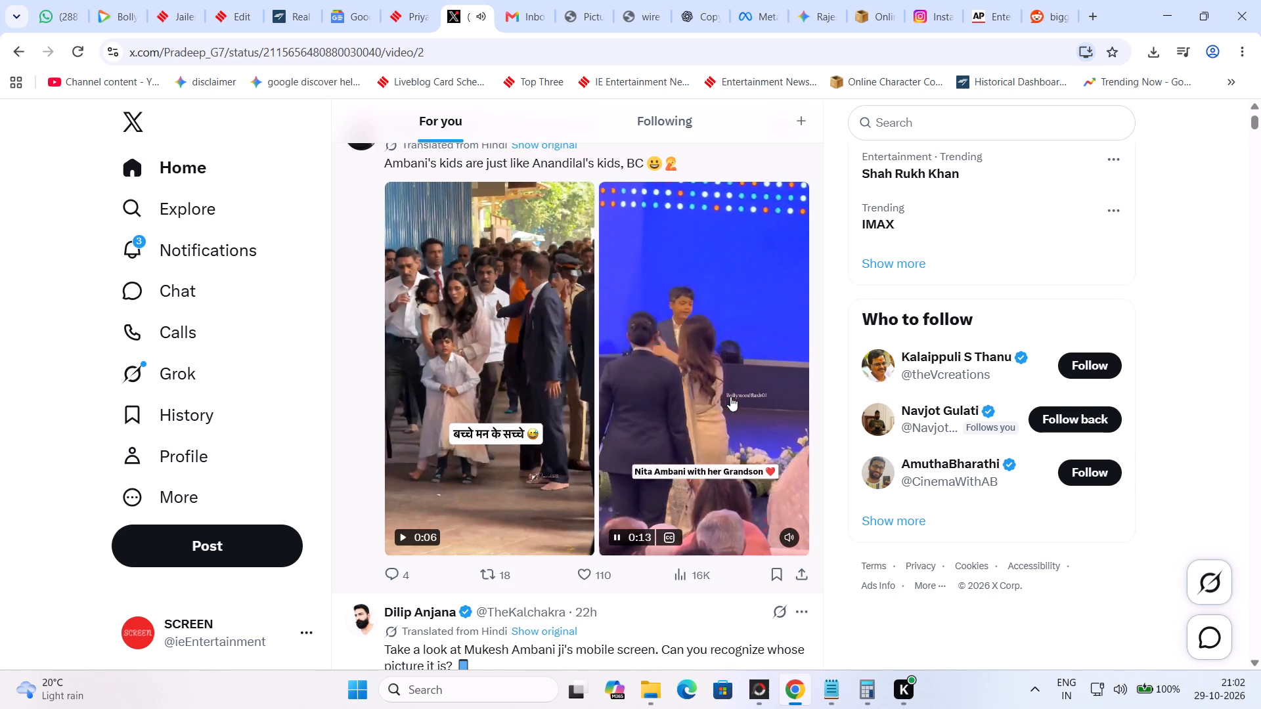
pyautogui.click(18, 129)
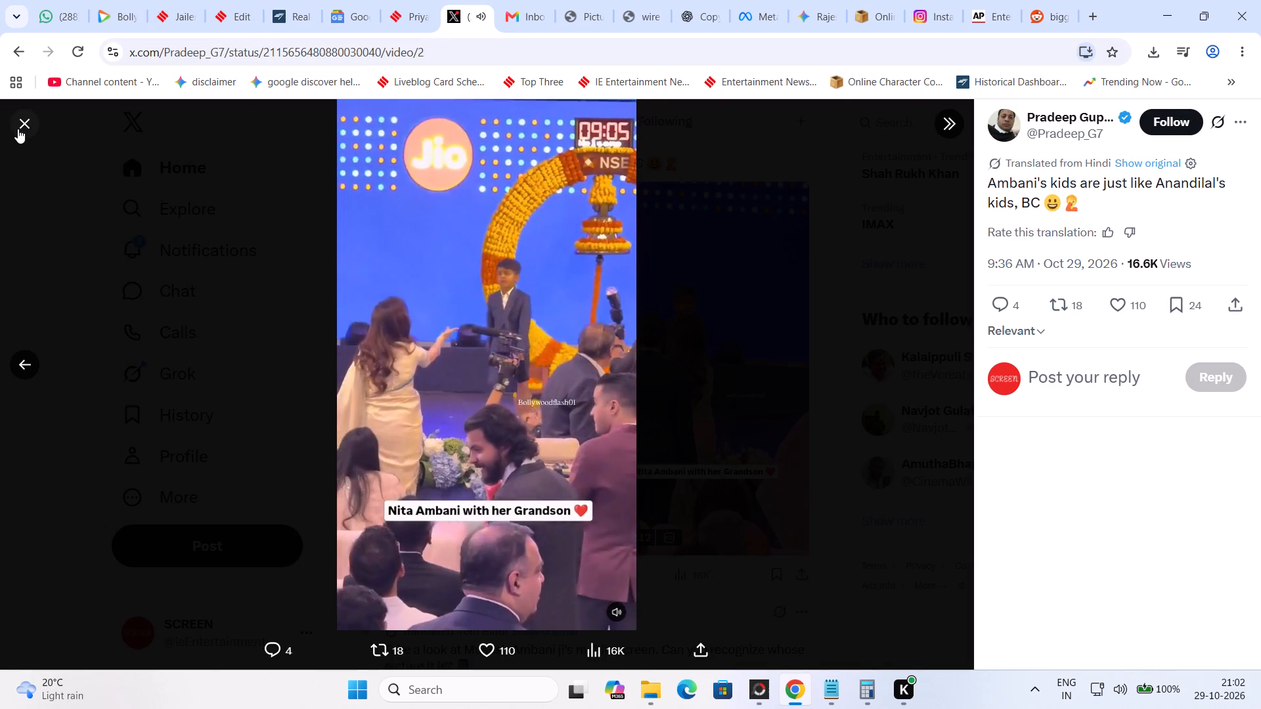
pyautogui.click(120, 133)
# Return to the WordPress article and update the Hera Pheri link with opening in a new tab enabled.
pyautogui.click(177, 0)
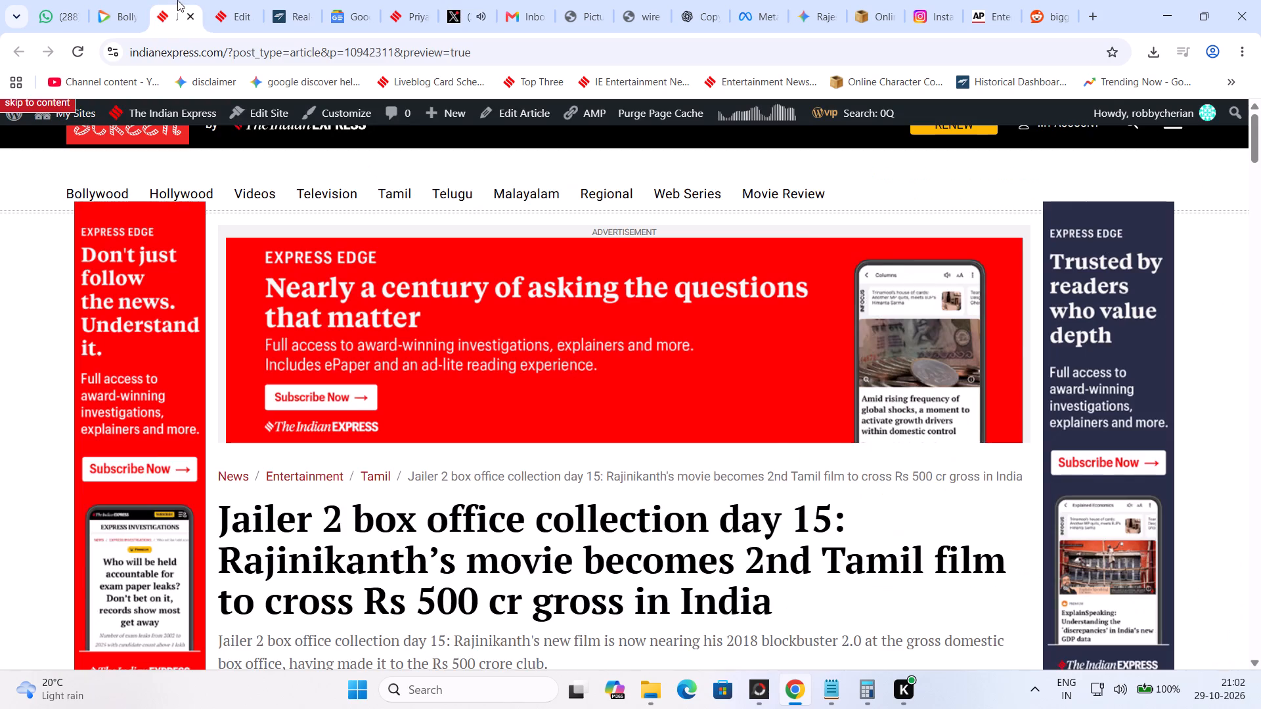
pyautogui.click(228, 0)
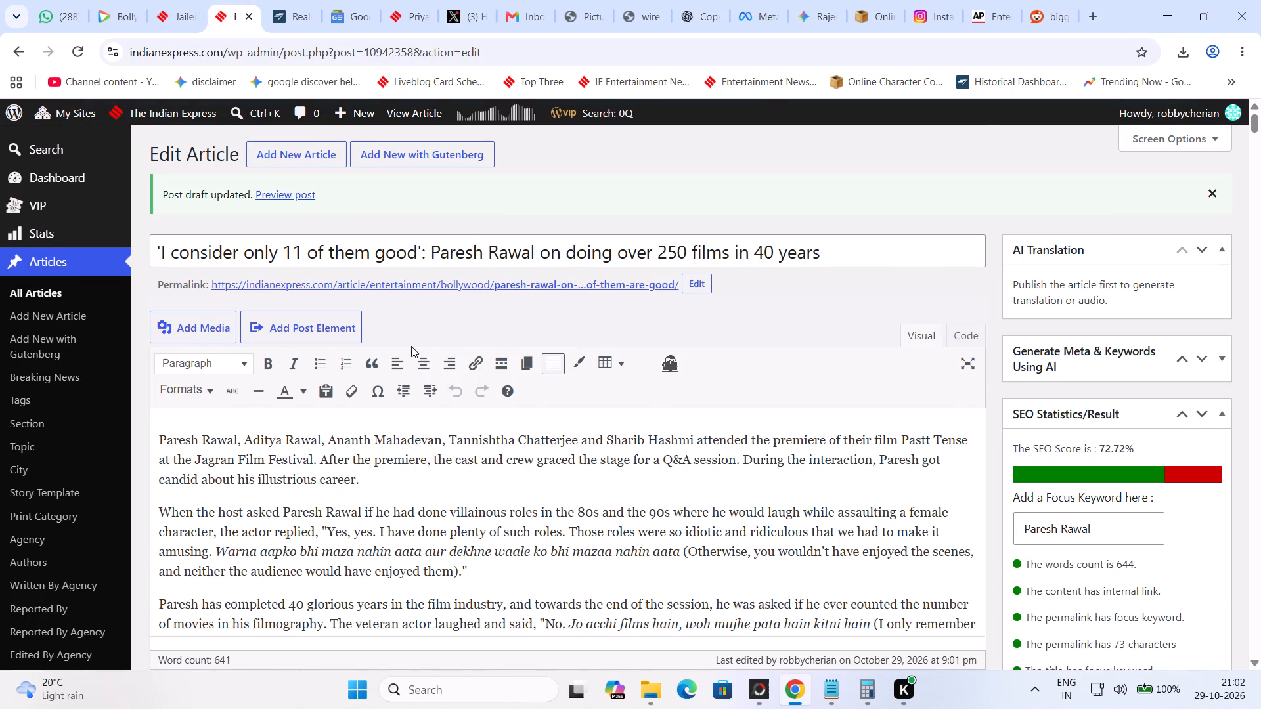
pyautogui.scroll(-5, 416, 361)
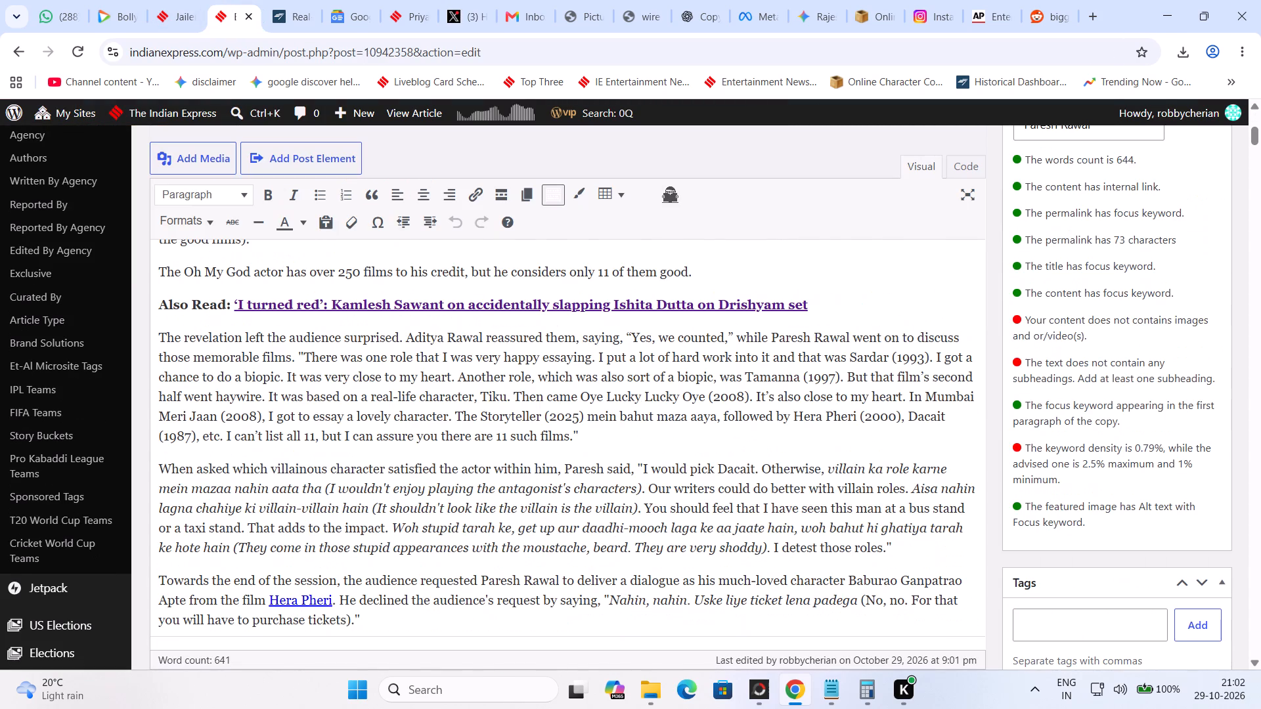
pyautogui.scroll(-2, 422, 378)
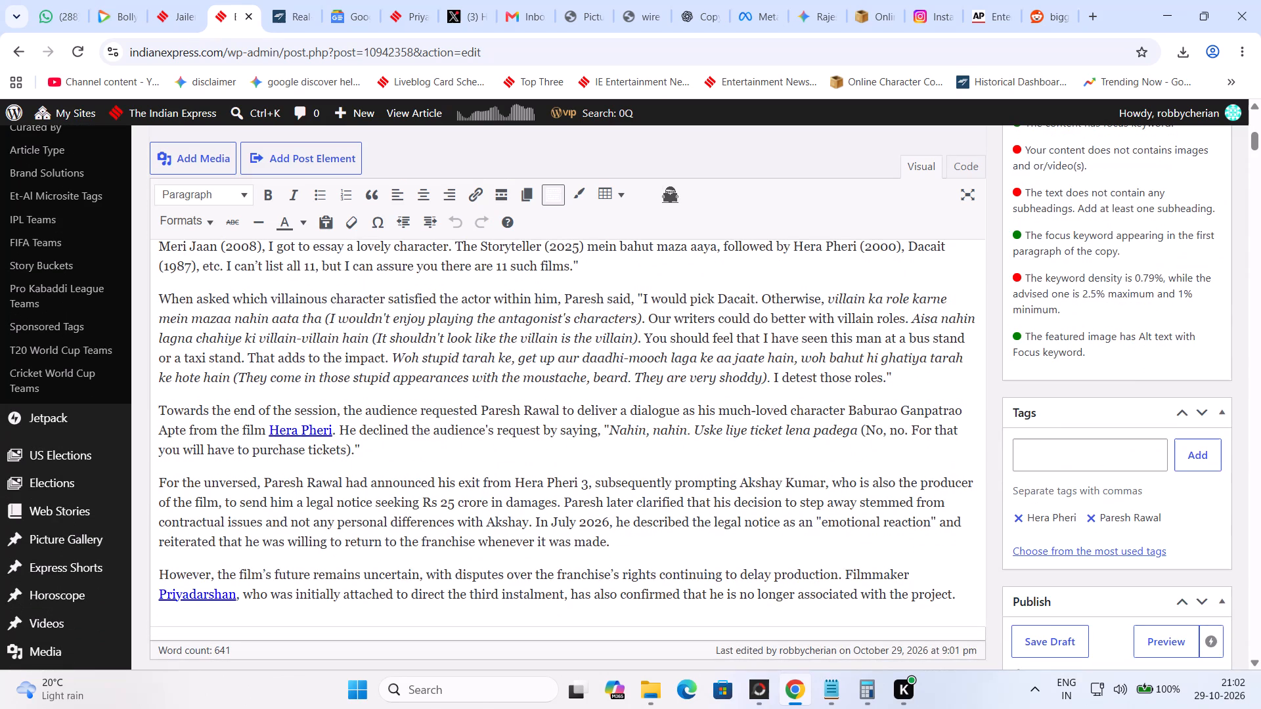
pyautogui.click(321, 422)
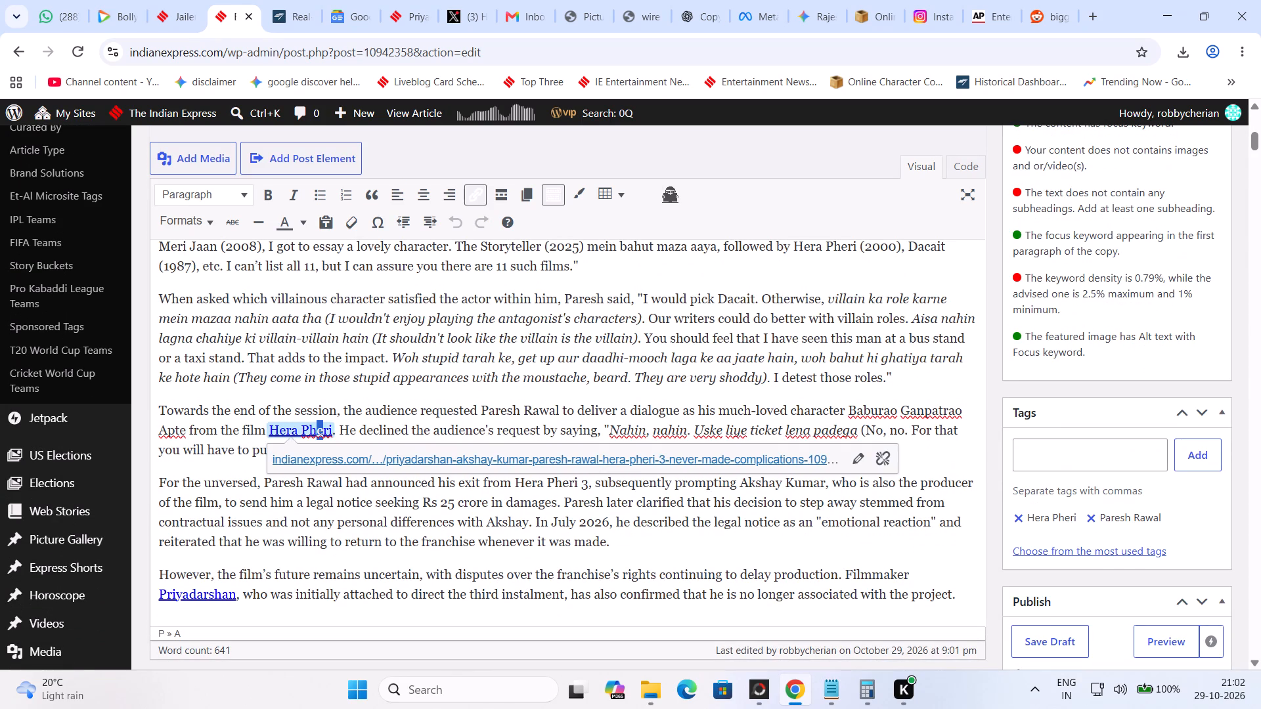
pyautogui.click(854, 465)
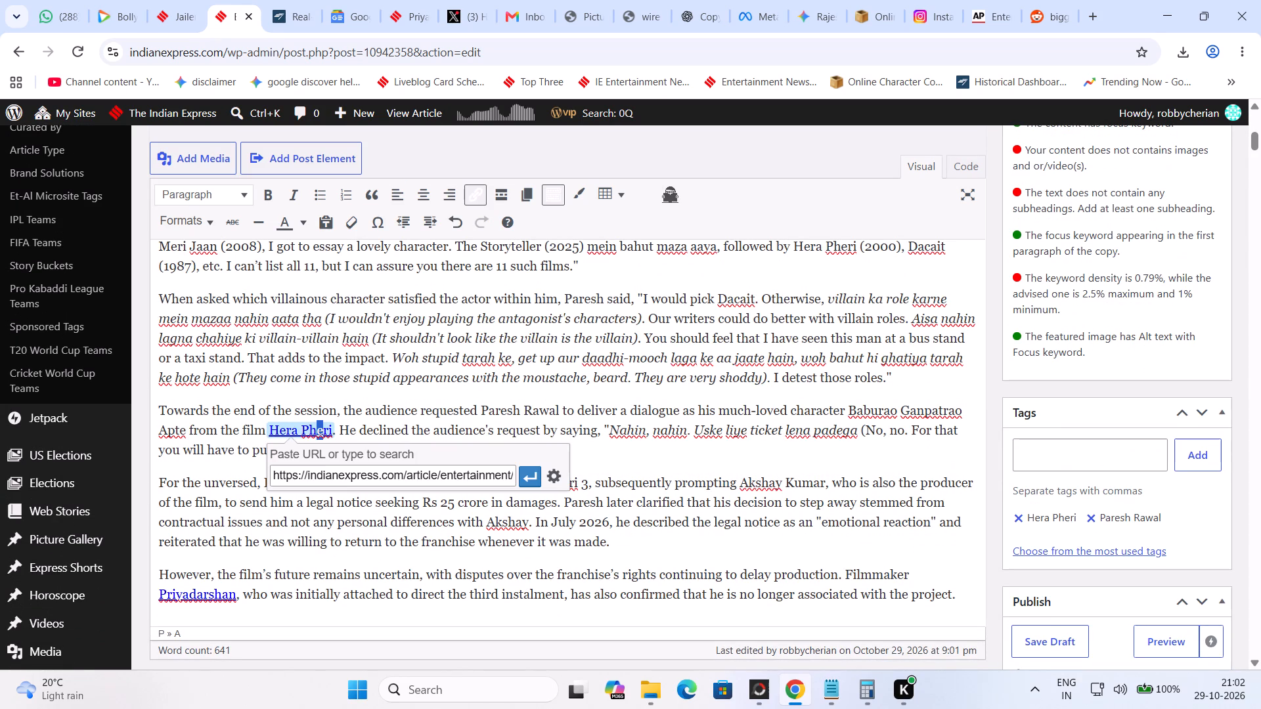
pyautogui.click(557, 480)
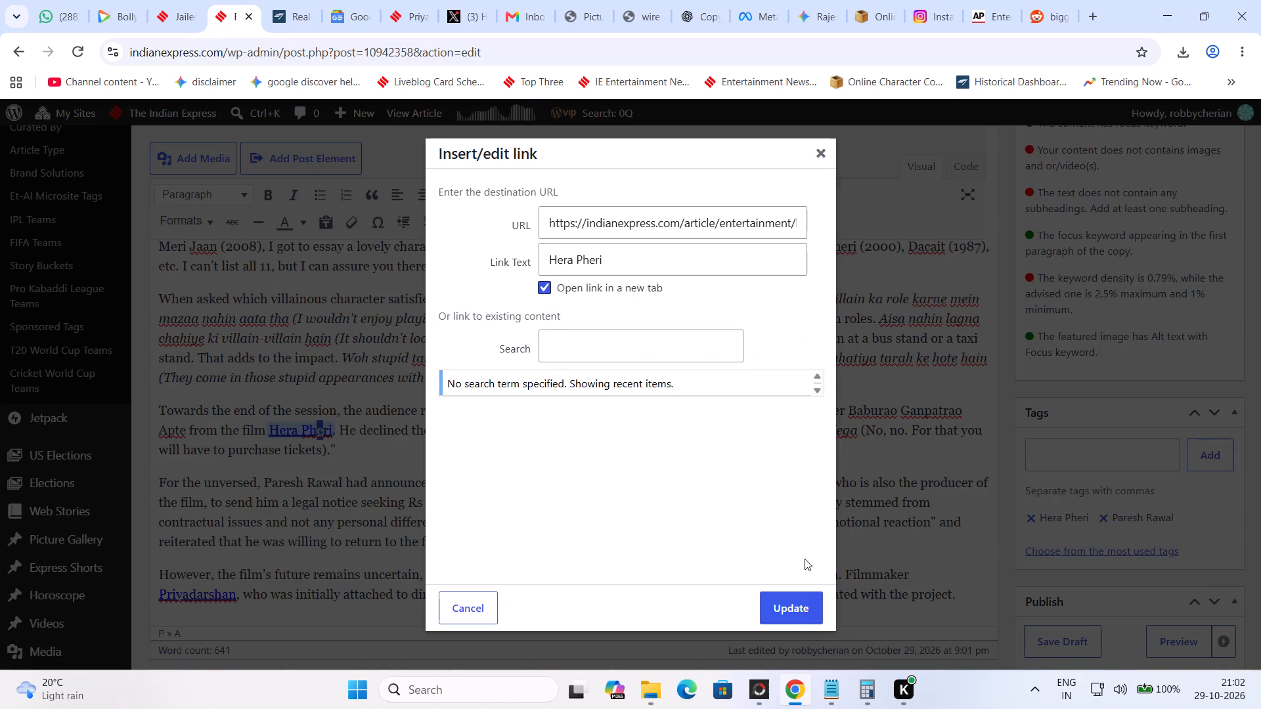
pyautogui.click(789, 623)
# In the Excerpt, replace "films," after "250 plus" with "movies,".
pyautogui.scroll(-5, 773, 616)
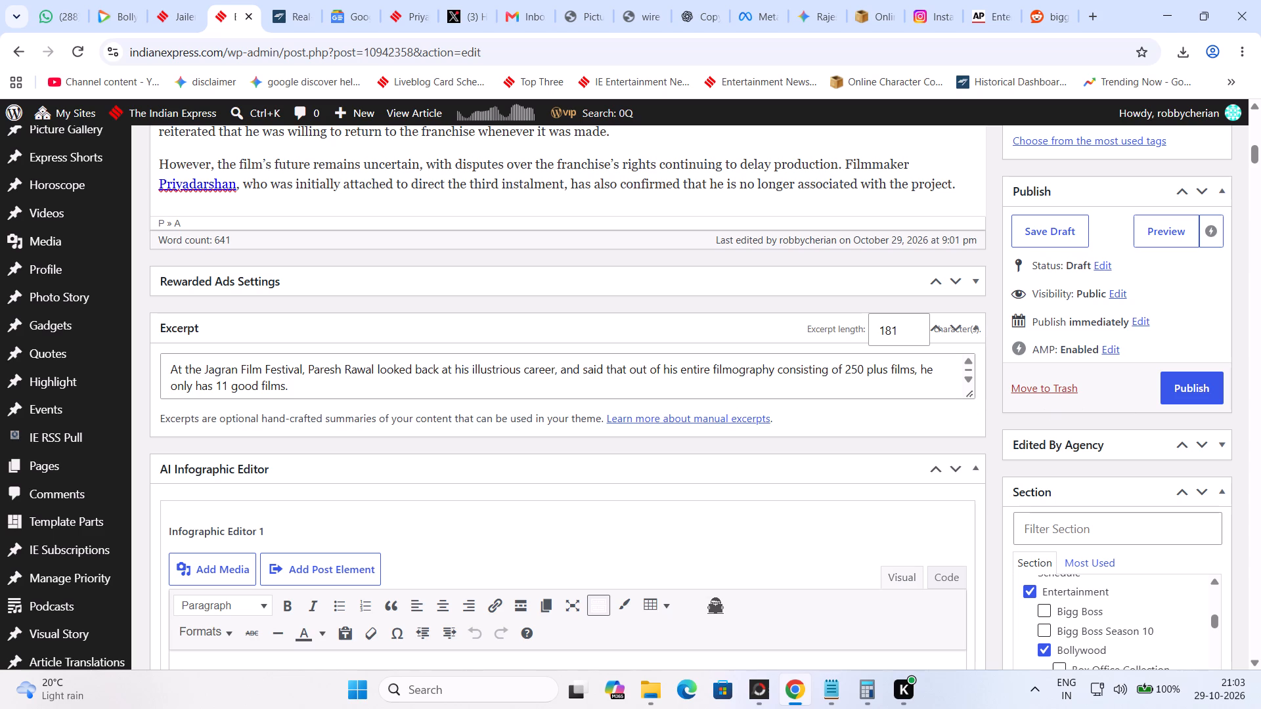
pyautogui.moveTo(887, 374); pyautogui.dragTo(917, 376)
pyautogui.press('space')
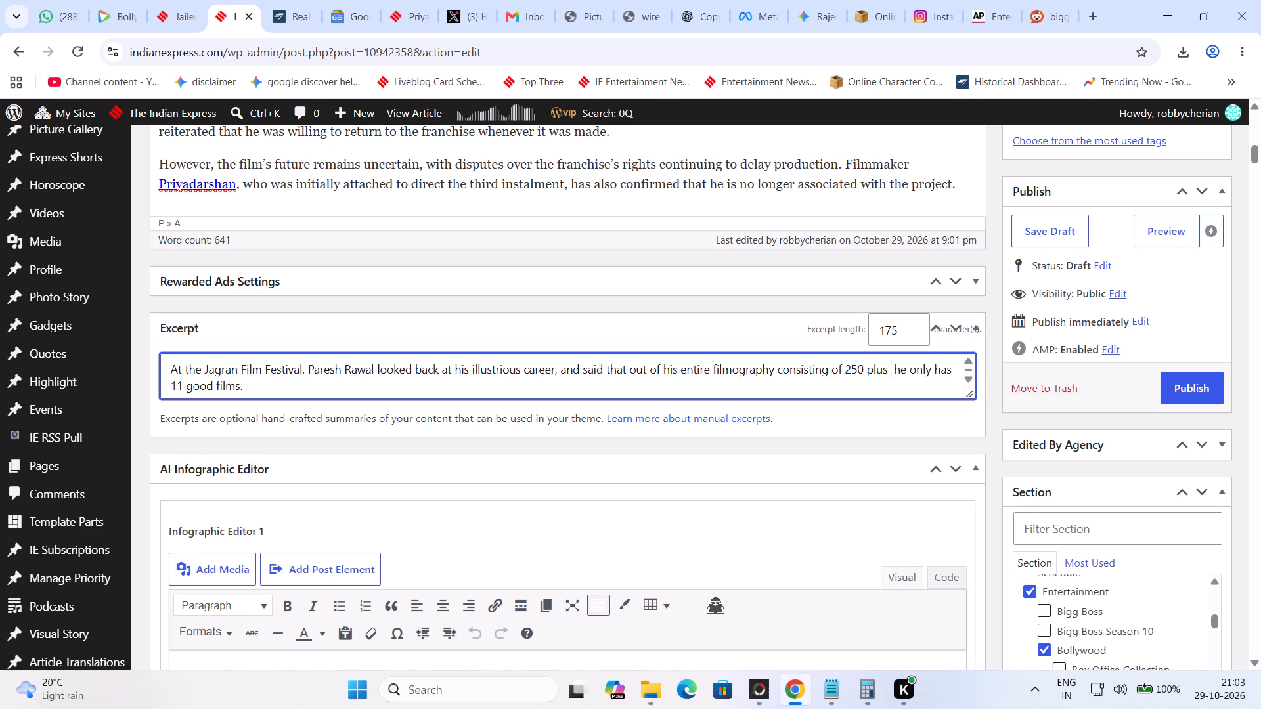
pyautogui.write('movies,')
# Delete "baburao ganpatrao apte, baburao hera pheri" and its extra comma from the article's meta Keywords.
pyautogui.scroll(-6, 939, 373)
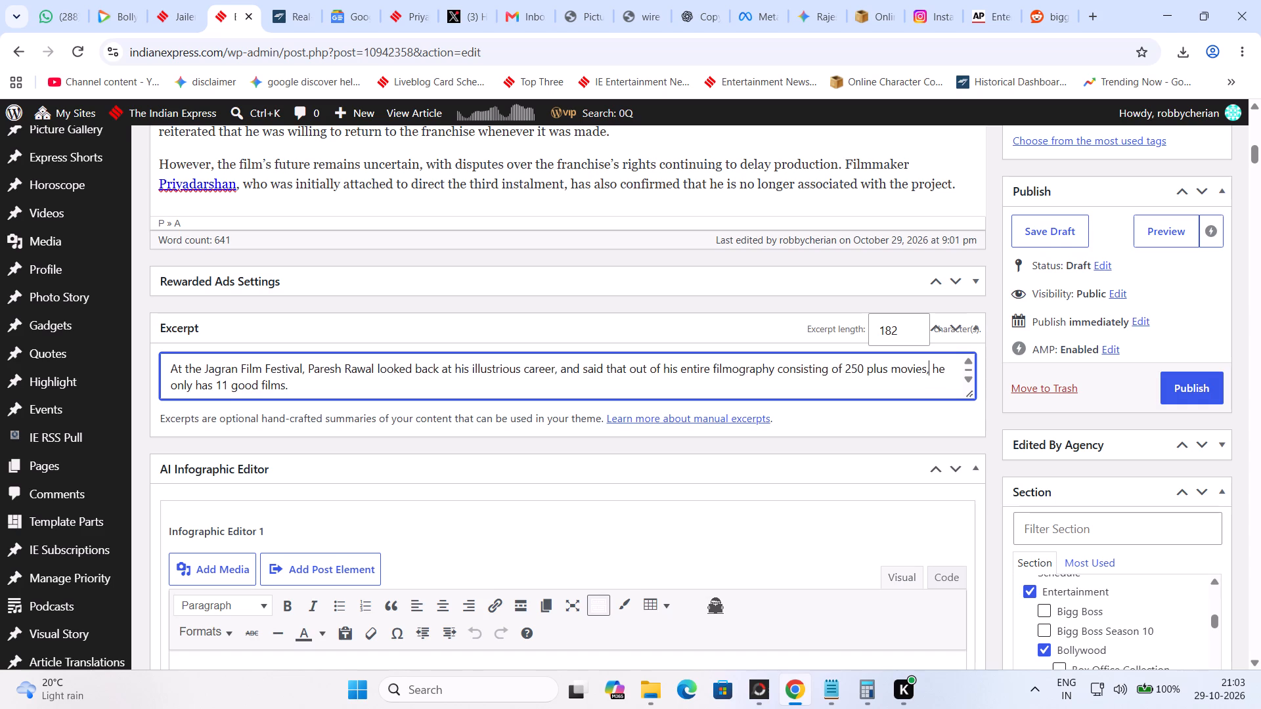
pyautogui.scroll(-6, 678, 343)
pyautogui.scroll(-8, 530, 377)
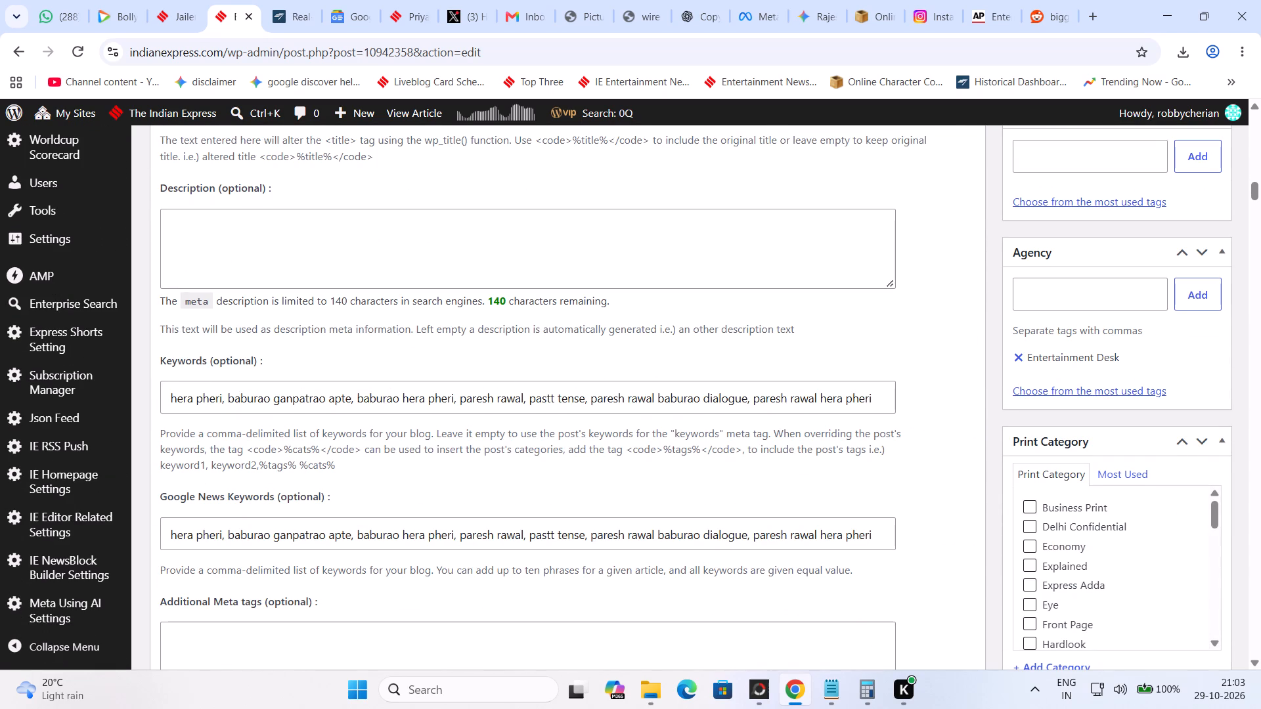
pyautogui.moveTo(229, 398); pyautogui.dragTo(453, 397)
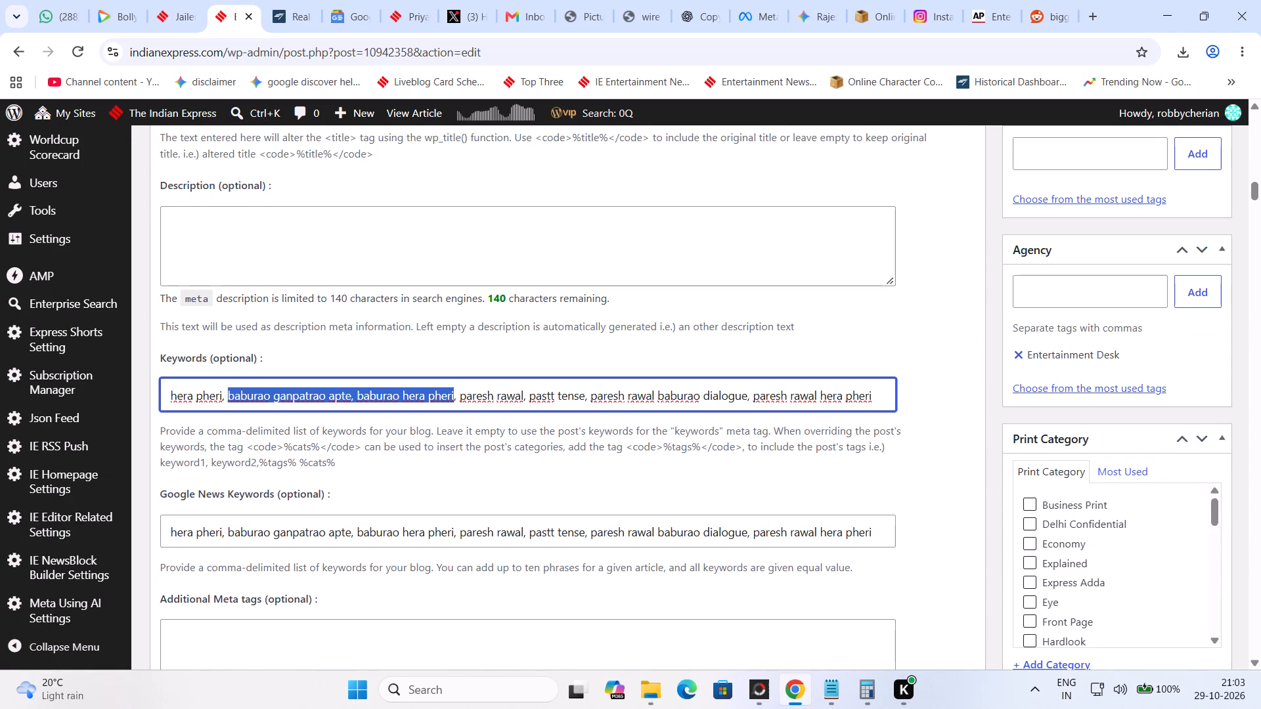
pyautogui.moveTo(453, 397); pyautogui.dragTo(456, 397)
pyautogui.press('BackSpace')
pyautogui.press('BackSpace')
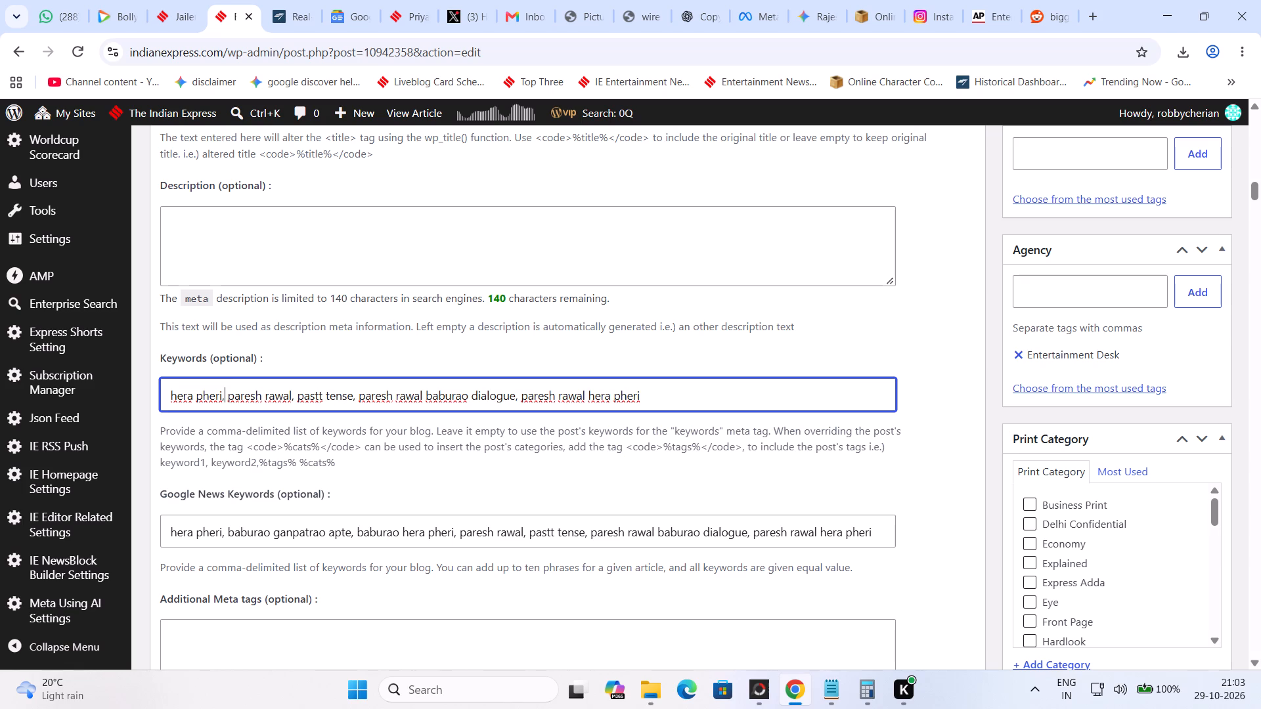
# In the meta Keywords, change "paresh rawal baburao dialogue" to "paresh rawal movies".
pyautogui.moveTo(427, 394); pyautogui.dragTo(861, 387)
pyautogui.press('Right')
pyautogui.press('Left')
pyautogui.press('Left')
pyautogui.press('Left')
pyautogui.press('Left')
pyautogui.press('Left')
pyautogui.press('Left')
pyautogui.press('Left')
pyautogui.press('Left')
pyautogui.press('Left')
pyautogui.press('Left')
pyautogui.press('Left')
pyautogui.press('Left')
pyautogui.press('Left')
pyautogui.press('Left')
pyautogui.press('Left')
pyautogui.press('Left')
pyautogui.press('Left')
pyautogui.press('Left')
pyautogui.press('Left')
pyautogui.press('Left')
pyautogui.press('BackSpace')
pyautogui.press('BackSpace')
pyautogui.press('BackSpace')
pyautogui.press('BackSpace')
pyautogui.press('BackSpace')
pyautogui.press('BackSpace')
pyautogui.press('BackSpace')
pyautogui.press('BackSpace')
pyautogui.press('BackSpace')
pyautogui.press('BackSpace')
pyautogui.press('BackSpace')
pyautogui.press('BackSpace')
pyautogui.press('BackSpace')
pyautogui.press('BackSpace')
pyautogui.press('BackSpace')
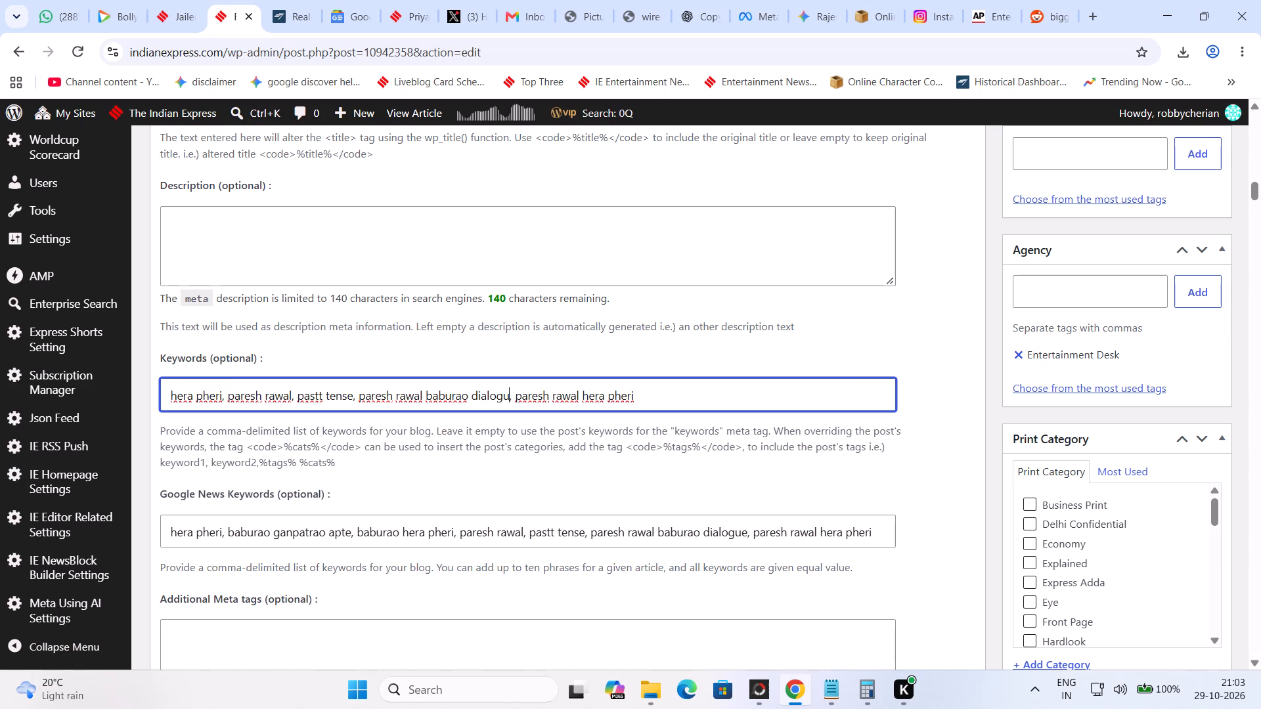
pyautogui.press('BackSpace')
pyautogui.press('BackSpace')
pyautogui.press('space')
pyautogui.write('movies')
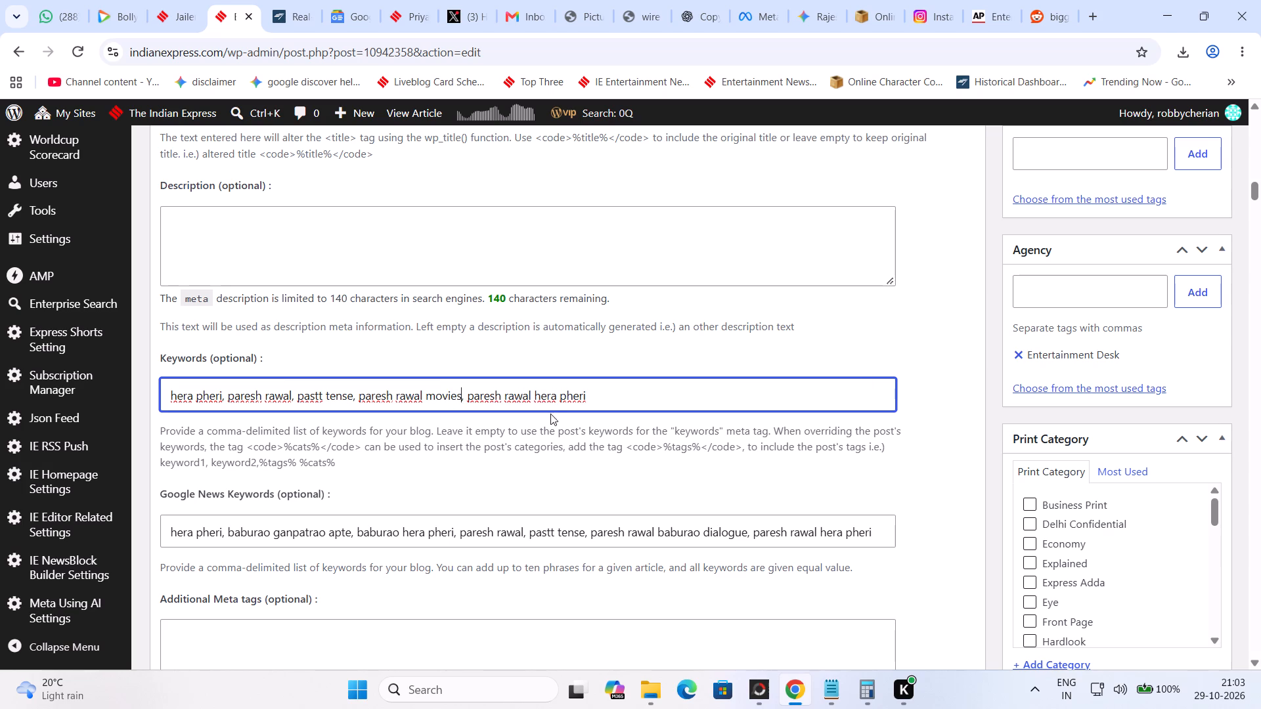
# Append "paresh rawal films, actor paresh rawal, paresh rawal actor" to the end of the meta Keywords, reusing the copied name.
pyautogui.moveTo(536, 395); pyautogui.dragTo(468, 392)
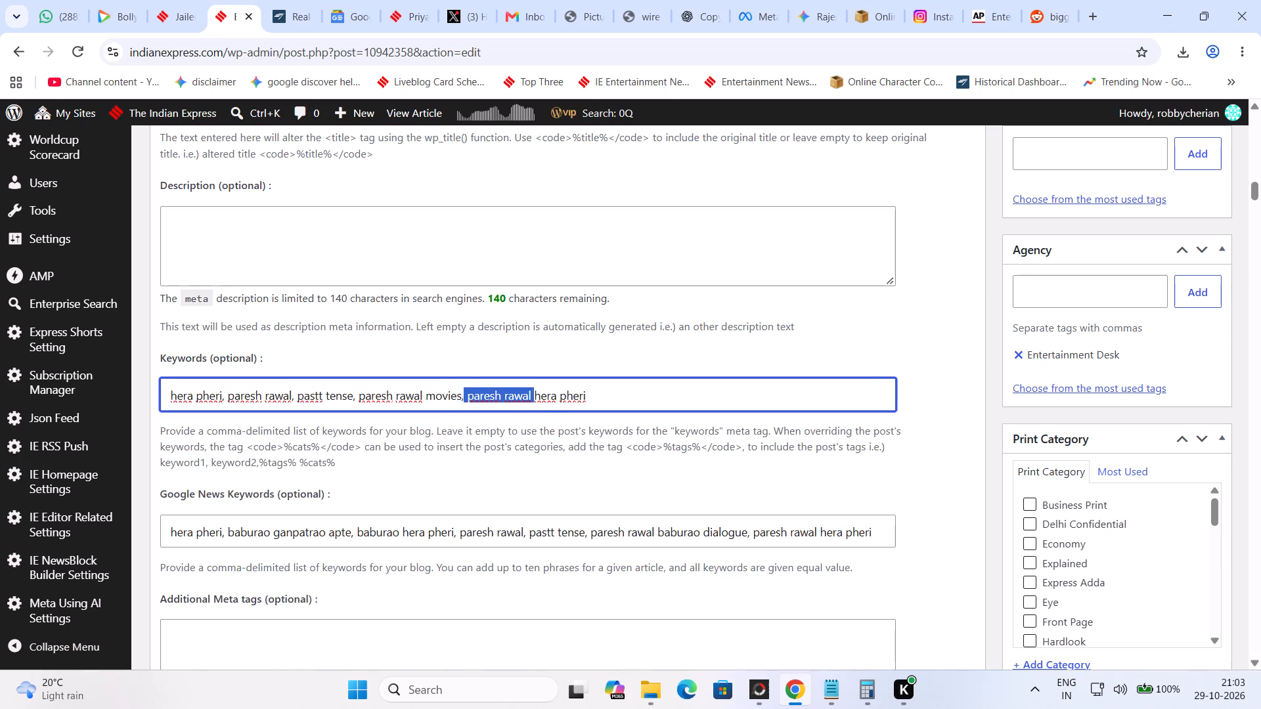
pyautogui.hotkey('ctrl', 'c')
pyautogui.click(671, 393)
pyautogui.write(',')
pyautogui.press('space')
pyautogui.hotkey('ctrl', 'v')
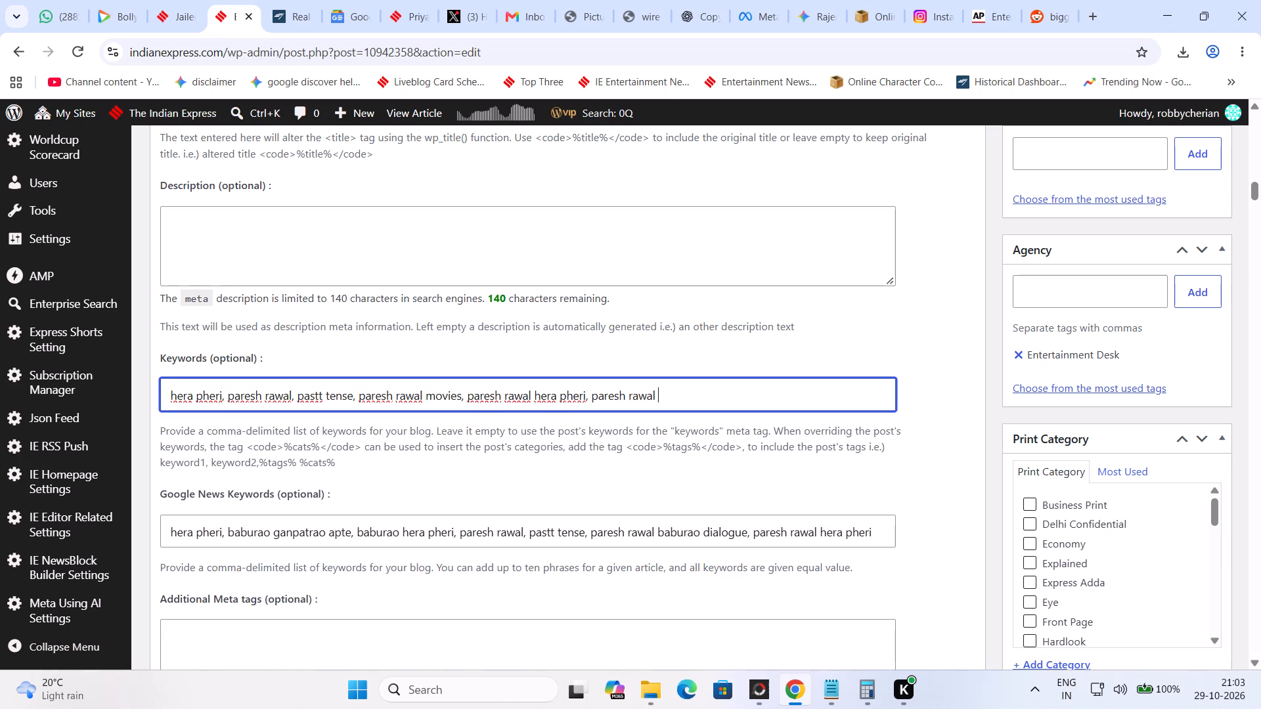
pyautogui.press('space')
pyautogui.write('f')
pyautogui.press('BackSpace')
pyautogui.press('BackSpace')
pyautogui.write('films, actor')
pyautogui.press('space')
pyautogui.hotkey('ctrl', 'v')
pyautogui.press('BackSpace')
pyautogui.write(',')
pyautogui.press('space')
pyautogui.hotkey('ctrl', 'v')
pyautogui.press('space')
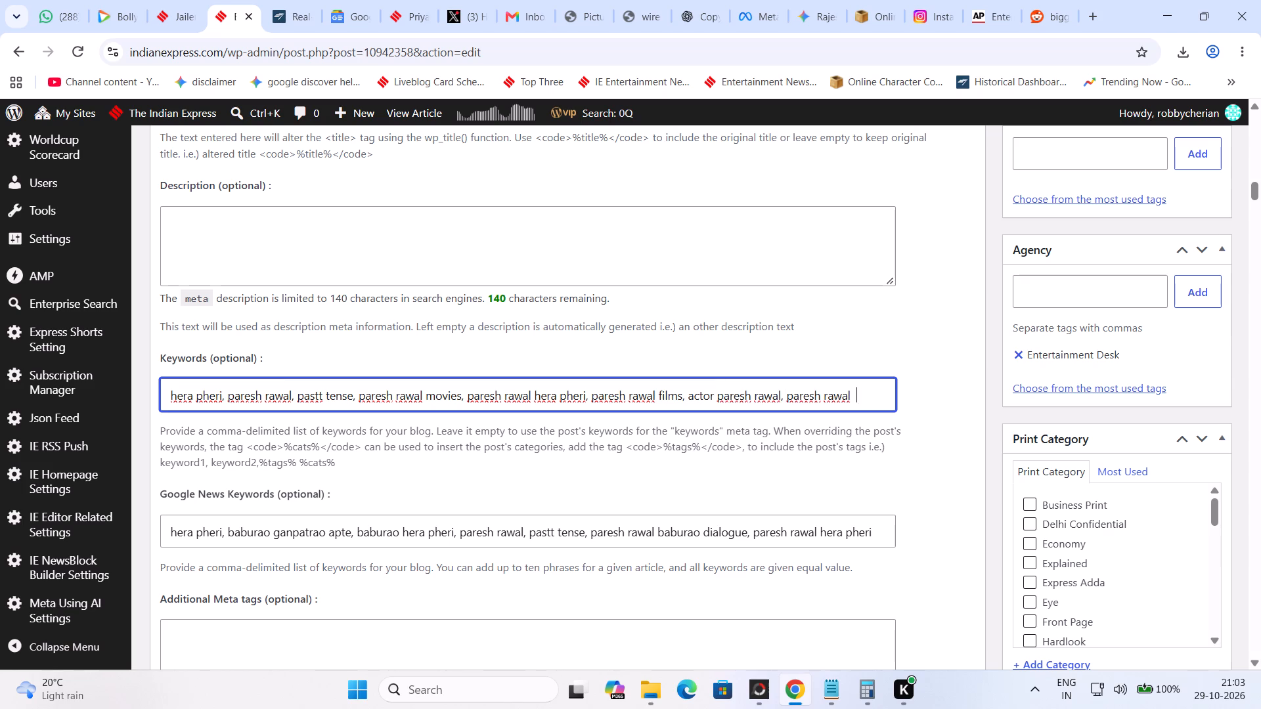
pyautogui.write('actor')
pyautogui.press('BackSpace')
pyautogui.press('BackSpace')
pyautogui.press('BackSpace')
pyautogui.press('BackSpace')
pyautogui.press('BackSpace')
pyautogui.press('BackSpace')
pyautogui.write('actor')
# Copy the complete meta Keywords list and paste it into the Google News Keywords.
pyautogui.hotkey('ctrl', 'a')
pyautogui.hotkey('ctrl', 'c')
pyautogui.press('Tab')
pyautogui.hotkey('ctrl', 'v')
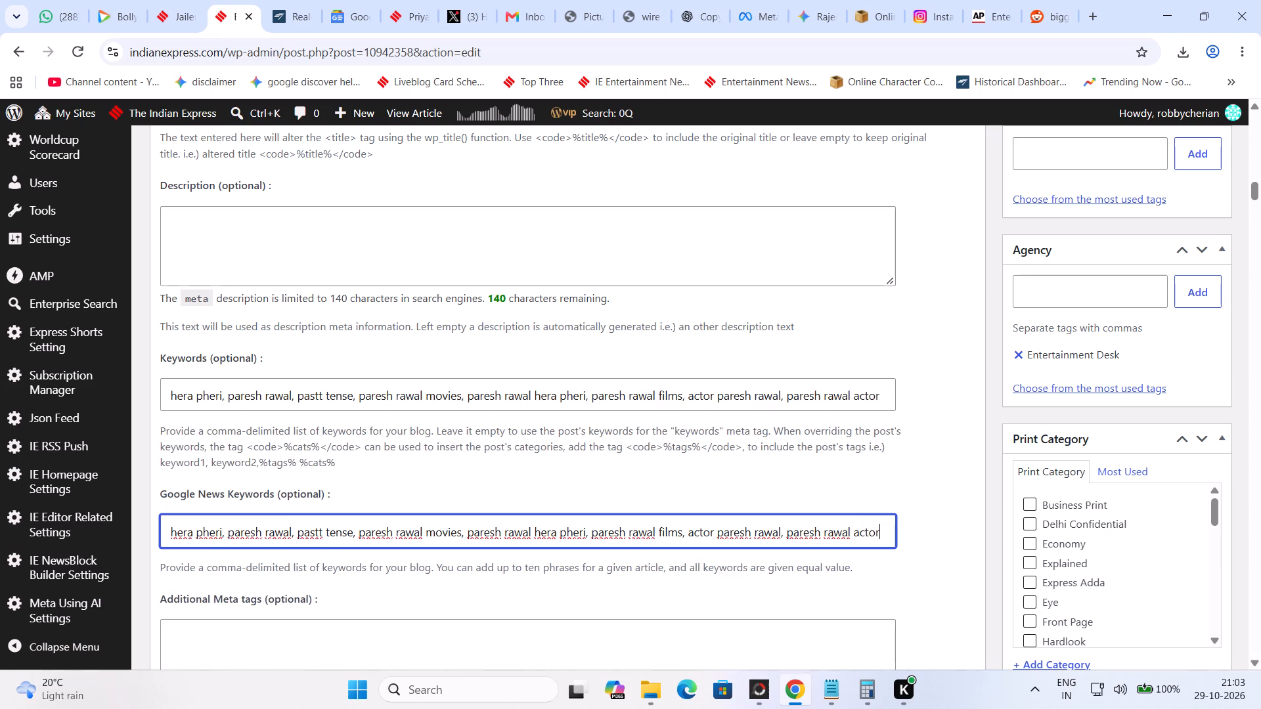
# Copy the article's headline and paste it over the alternate heading above the Alternate Excerpt.
pyautogui.scroll(20, 699, 378)
pyautogui.scroll(4, 699, 378)
pyautogui.scroll(-6, 701, 374)
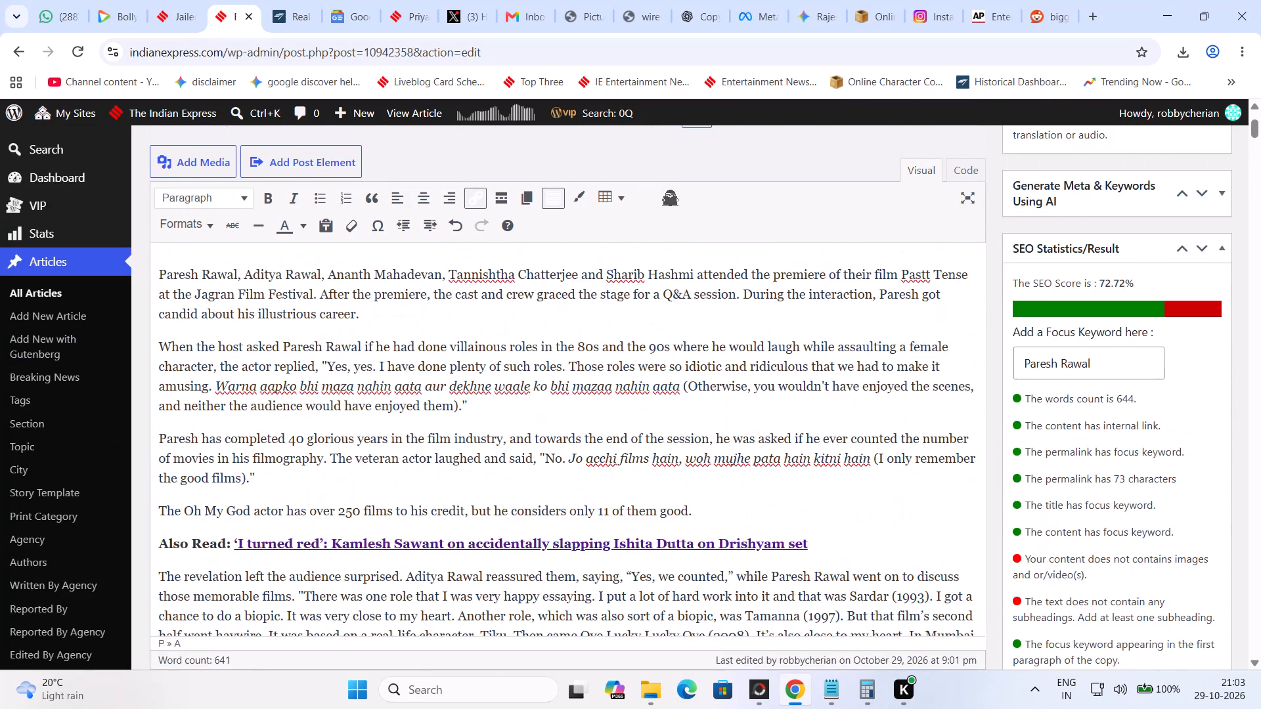
pyautogui.scroll(-5, 701, 374)
pyautogui.moveTo(1258, 161); pyautogui.dragTo(1260, 92)
pyautogui.tripleClick(832, 247)
pyautogui.hotkey('ctrl', 'c')
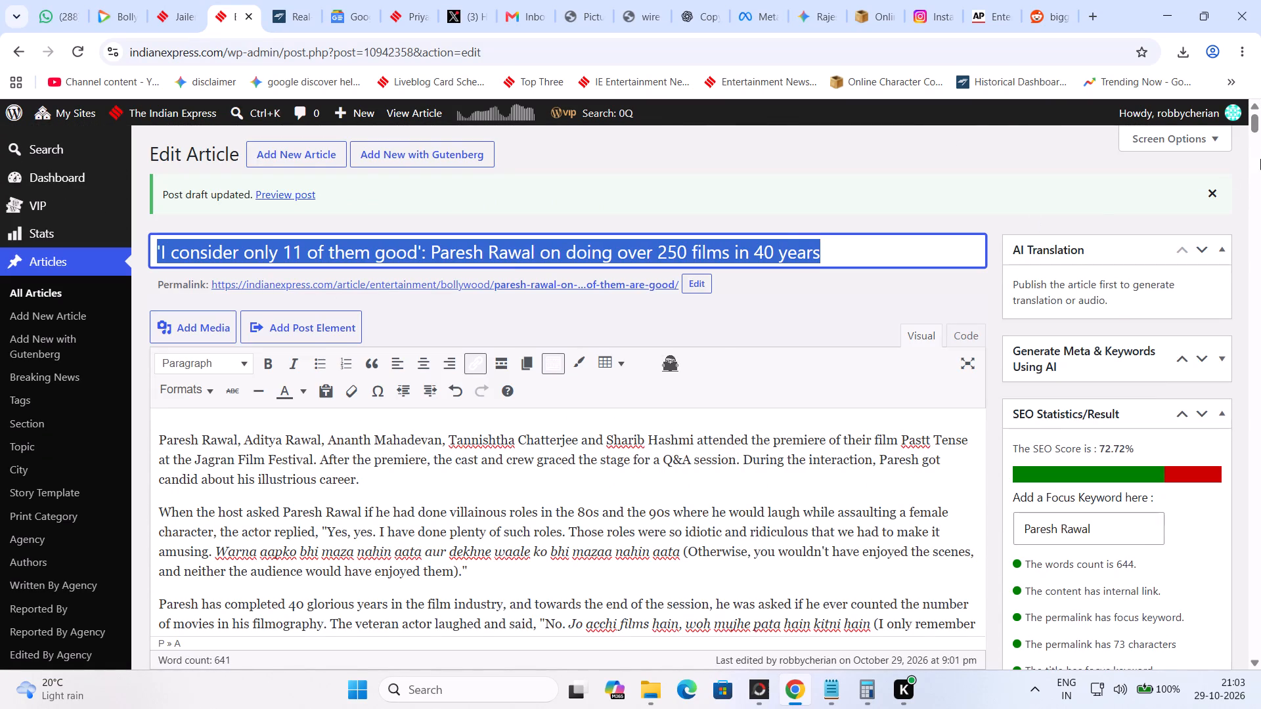
pyautogui.moveTo(1260, 125); pyautogui.dragTo(1250, 708)
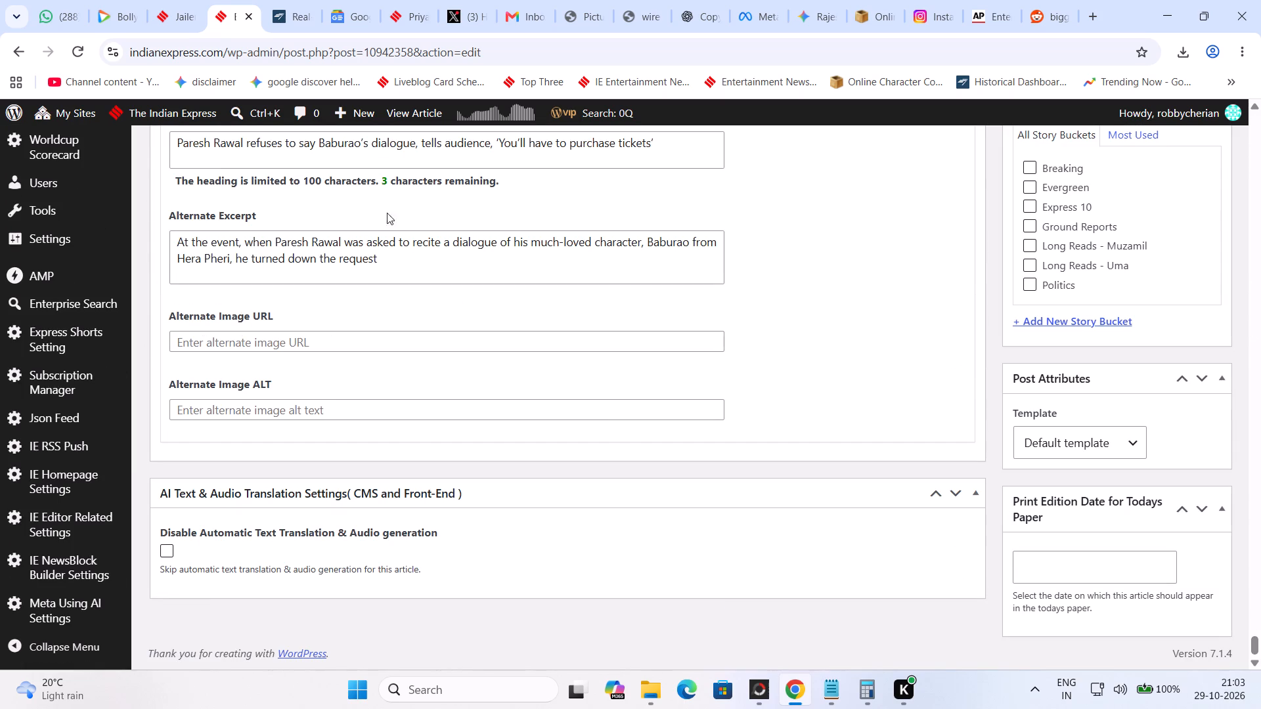
pyautogui.tripleClick(305, 161)
pyautogui.hotkey('ctrl', 'v')
# Select the existing Alternate Excerpt text about the Baburao dialogue request.
pyautogui.tripleClick(391, 261)
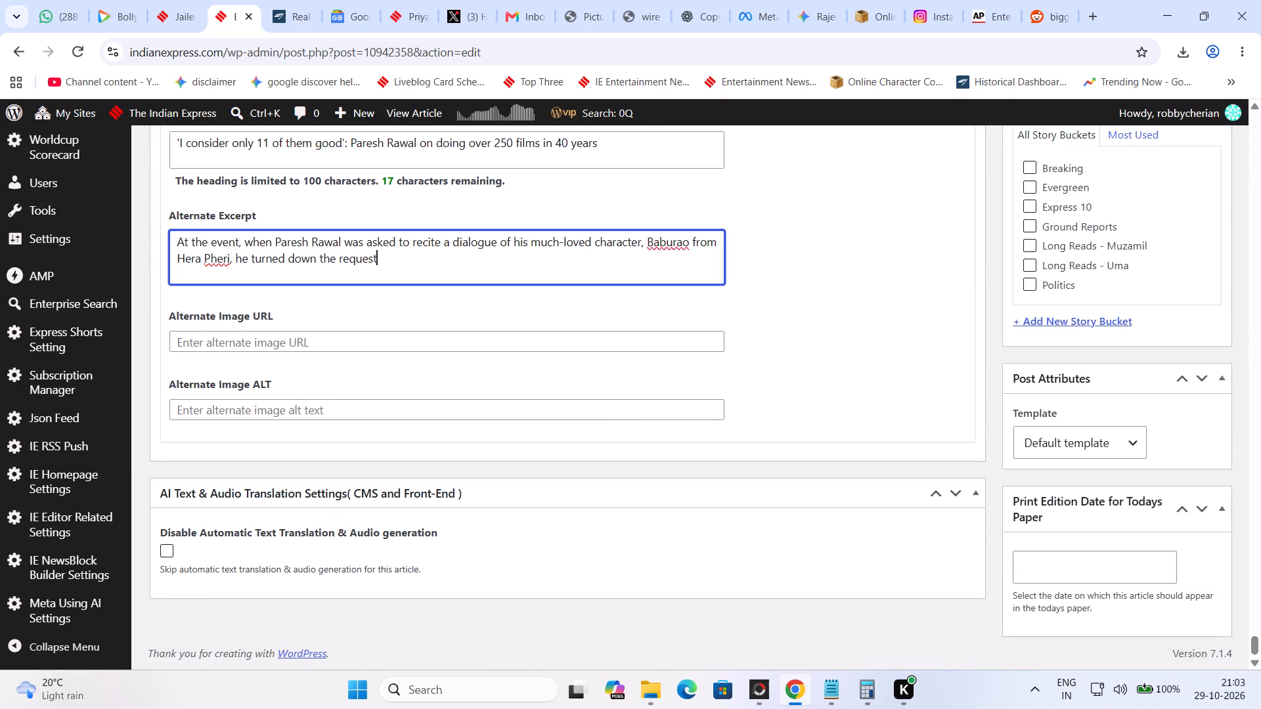
# Delete the trailing character at the end of the Alternate Excerpt about the Baburao dialogue request.
pyautogui.press('BackSpace')
# Review the Paresh Rawal featured image's attachment details, including its caption, and set it as the article's featured image.
pyautogui.click(1260, 215)
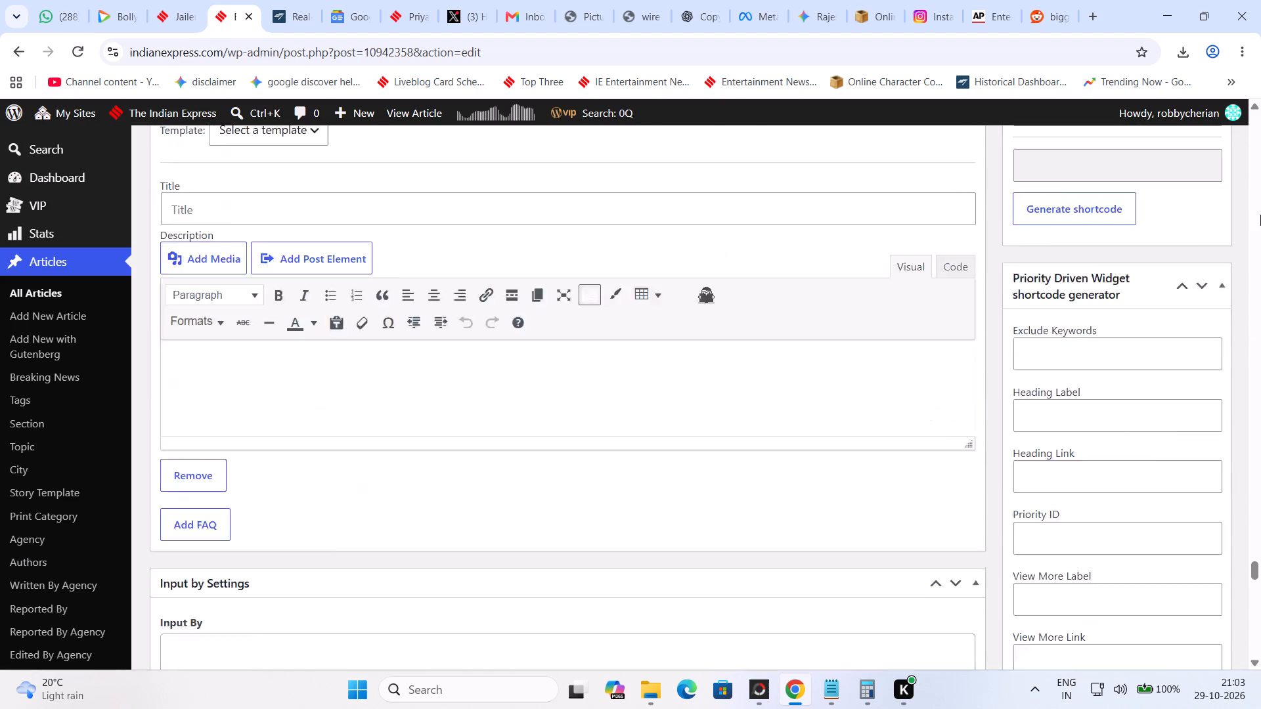
pyautogui.tripleClick(1260, 215)
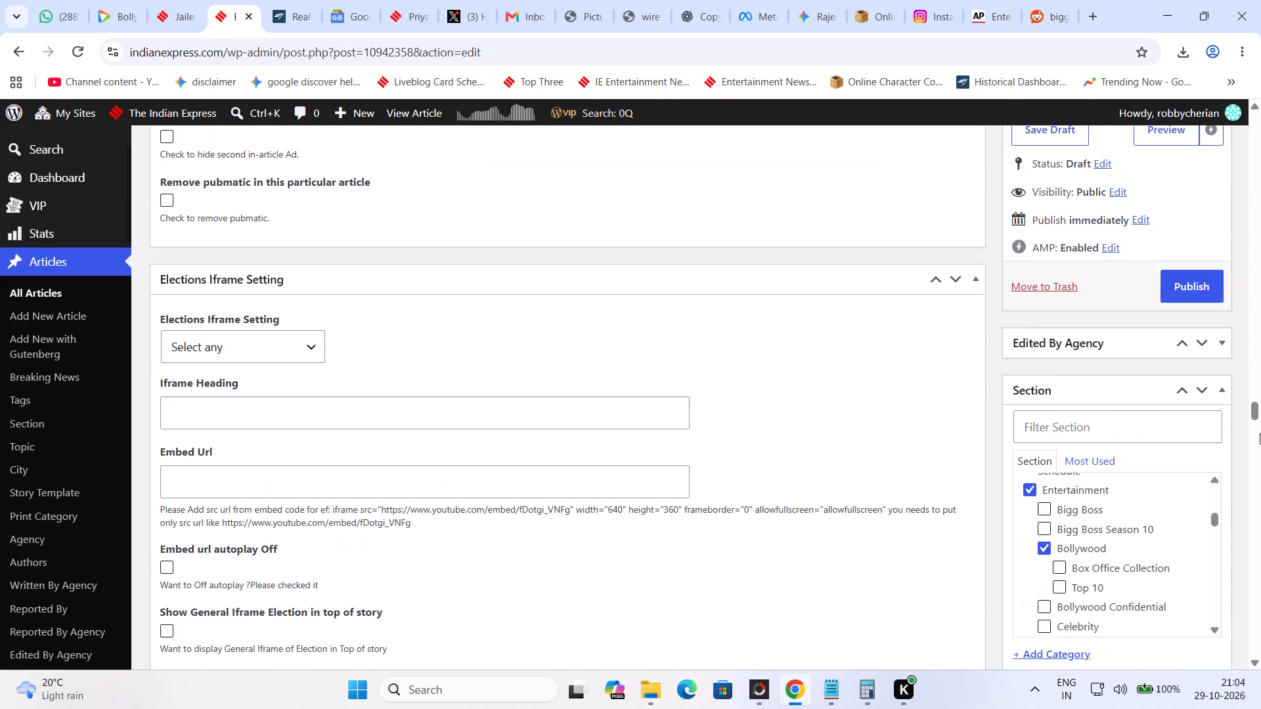
pyautogui.click(1260, 433)
pyautogui.tripleClick(1259, 493)
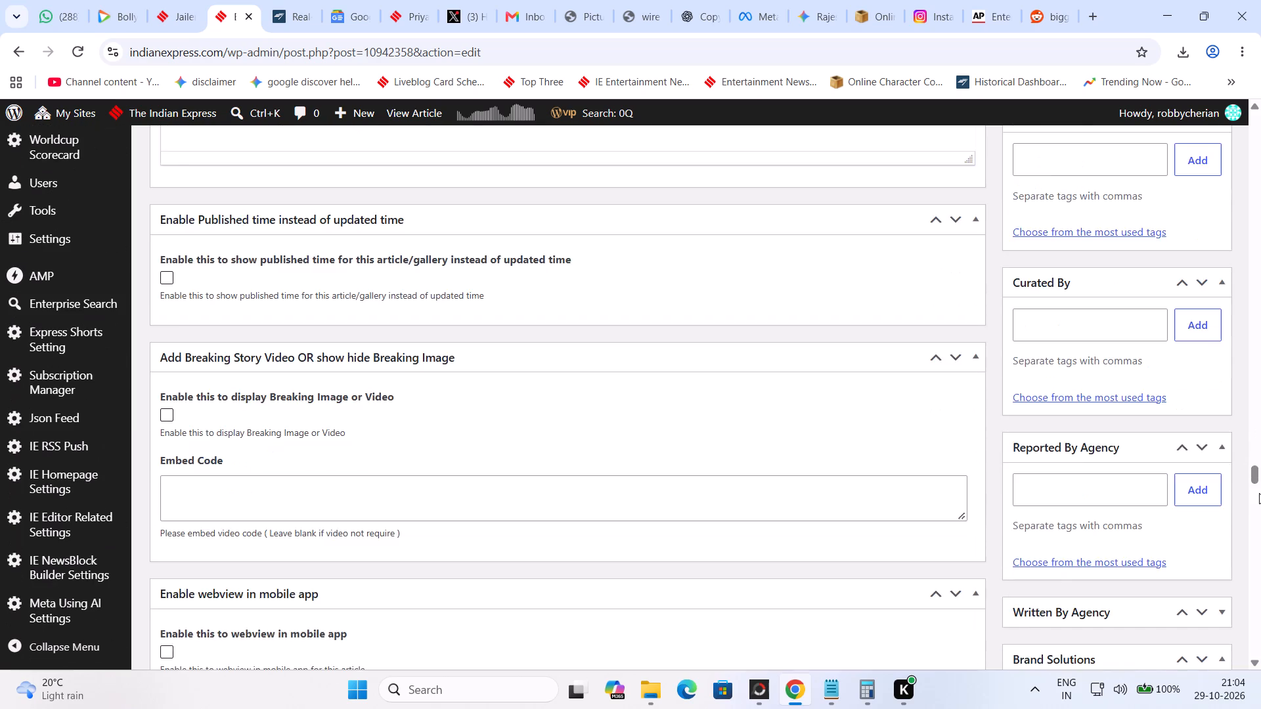
pyautogui.click(1259, 493)
pyautogui.click(1260, 525)
pyautogui.click(1260, 534)
pyautogui.doubleClick(1256, 544)
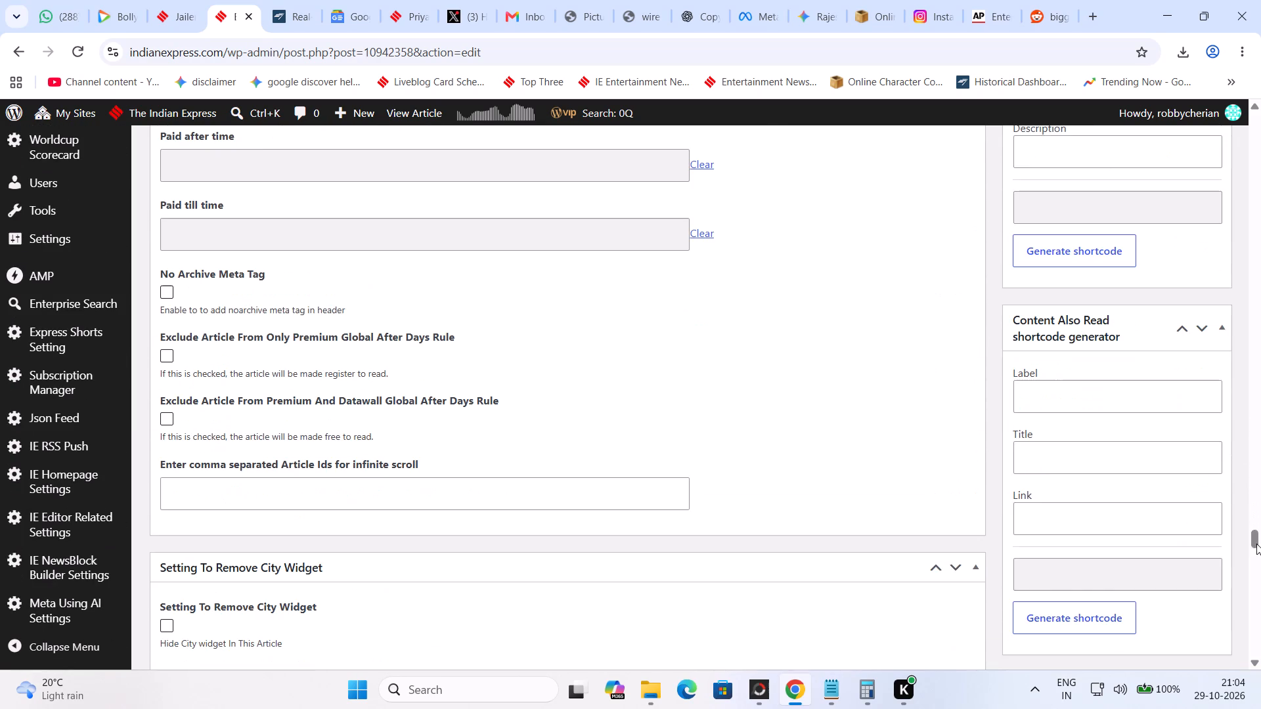
pyautogui.moveTo(1256, 544); pyautogui.dragTo(1253, 556)
pyautogui.click(1060, 505)
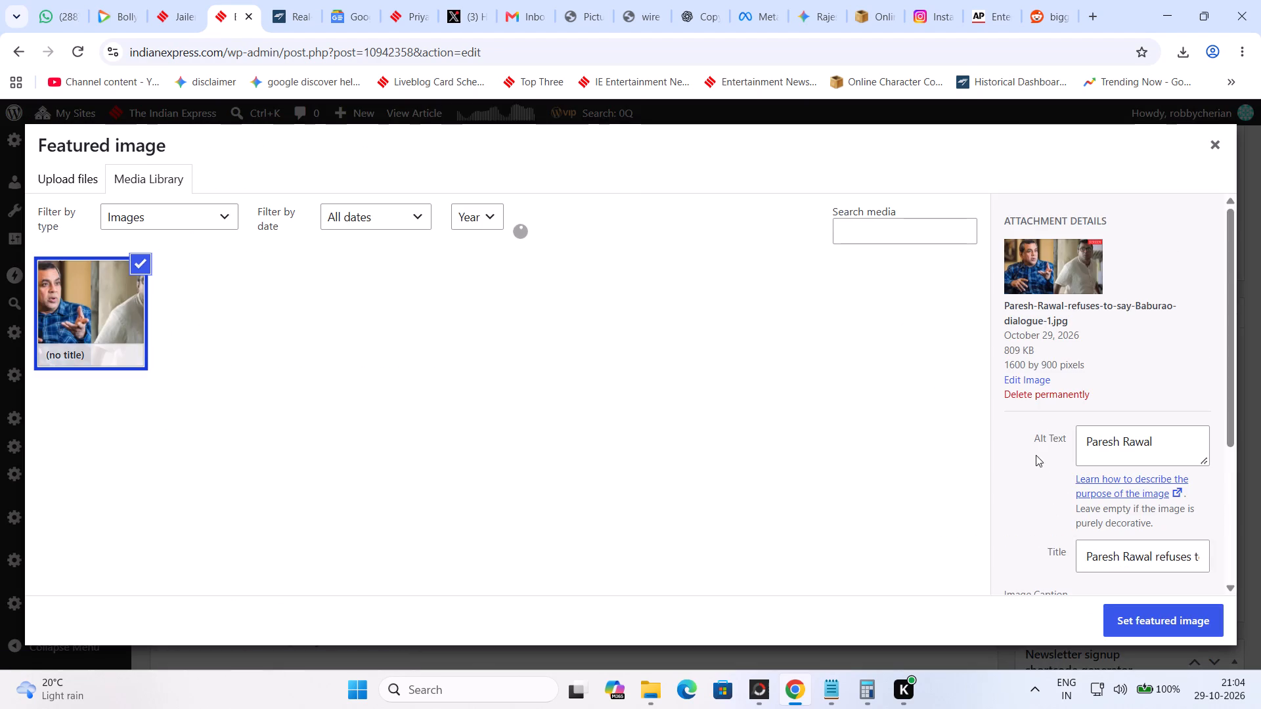
pyautogui.scroll(-2, 1148, 426)
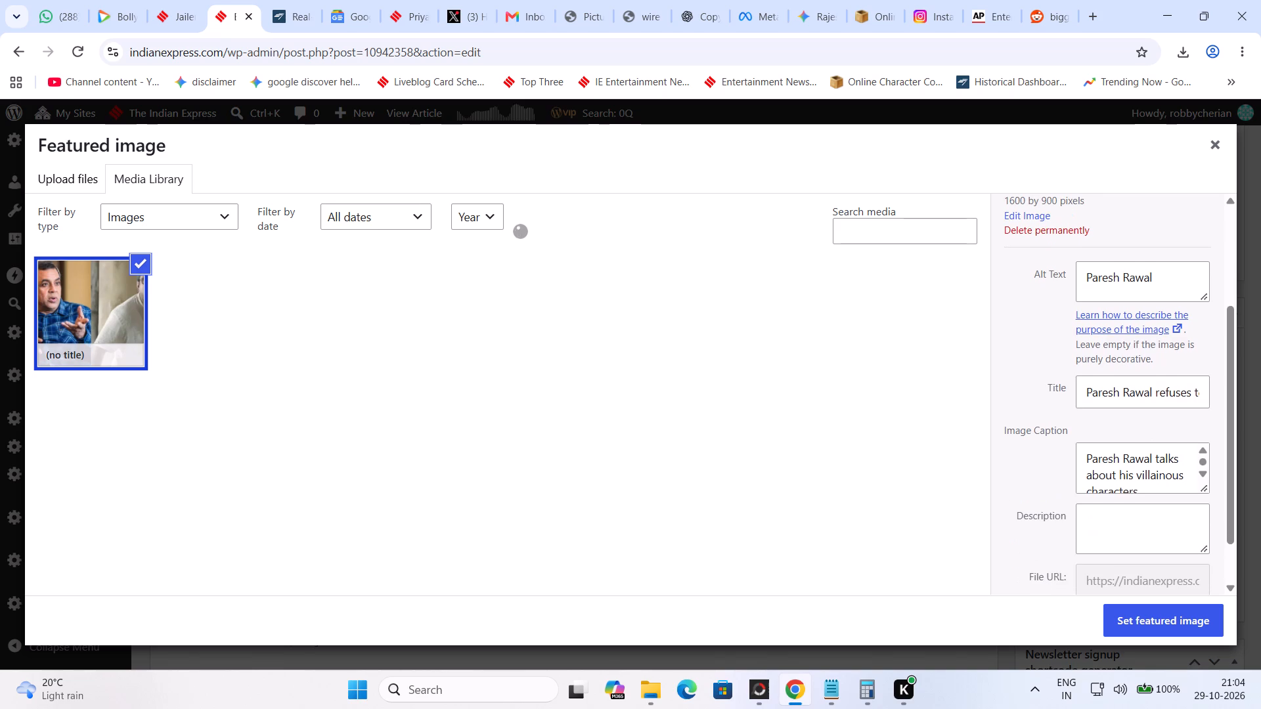
pyautogui.scroll(-1, 1152, 471)
pyautogui.click(1147, 480)
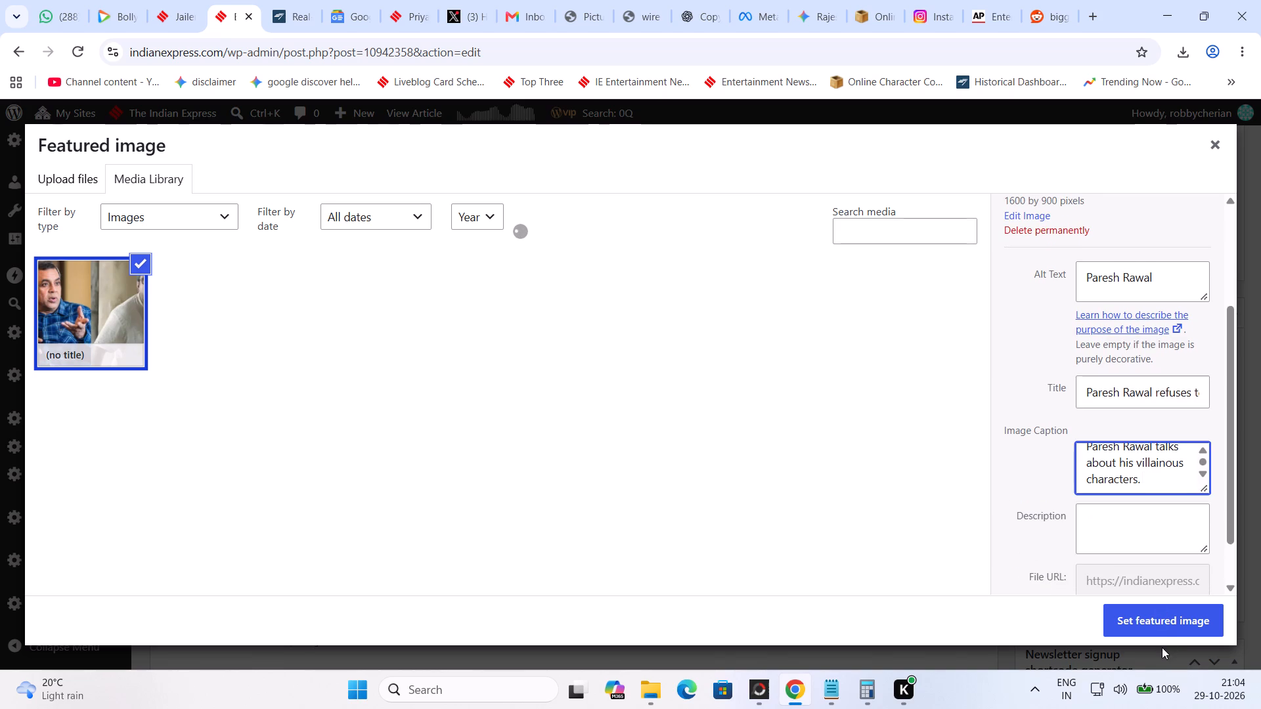
pyautogui.click(1166, 637)
pyautogui.click(1174, 628)
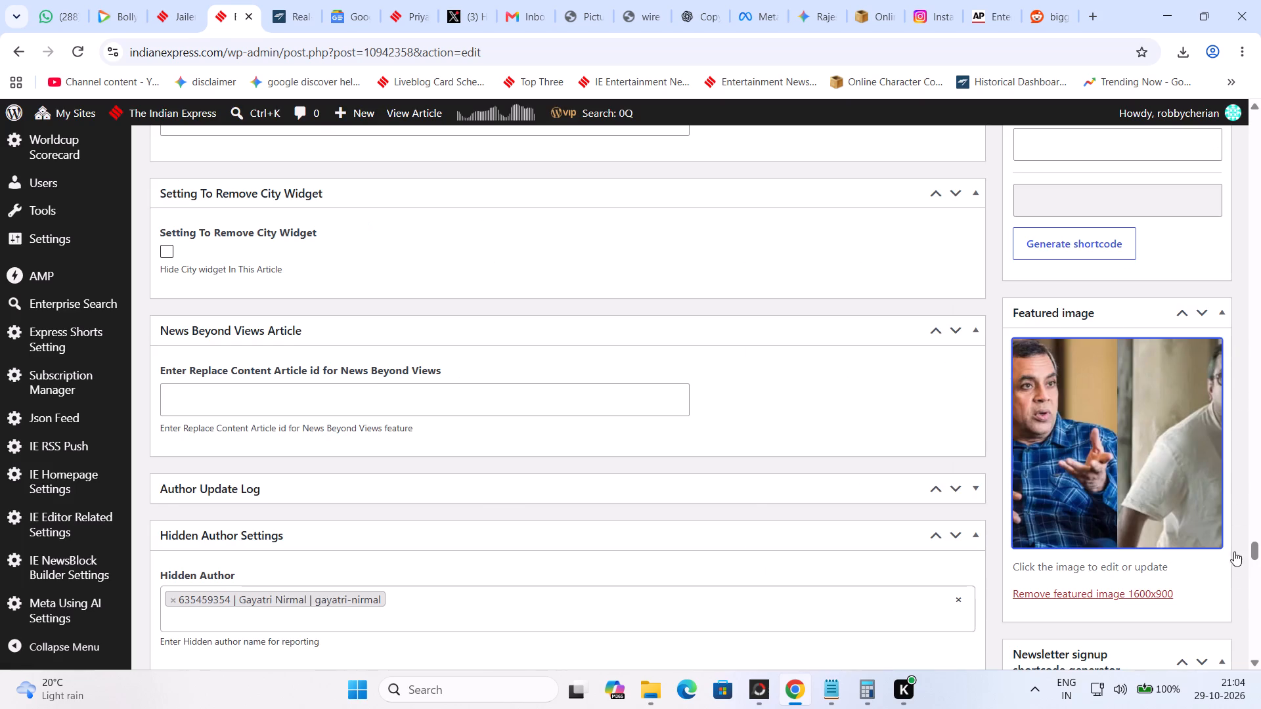
# Publish the Paresh Rawal article and return to its headline at the start of the edit page.
pyautogui.moveTo(1256, 555); pyautogui.dragTo(1260, 102)
pyautogui.doubleClick(1260, 218)
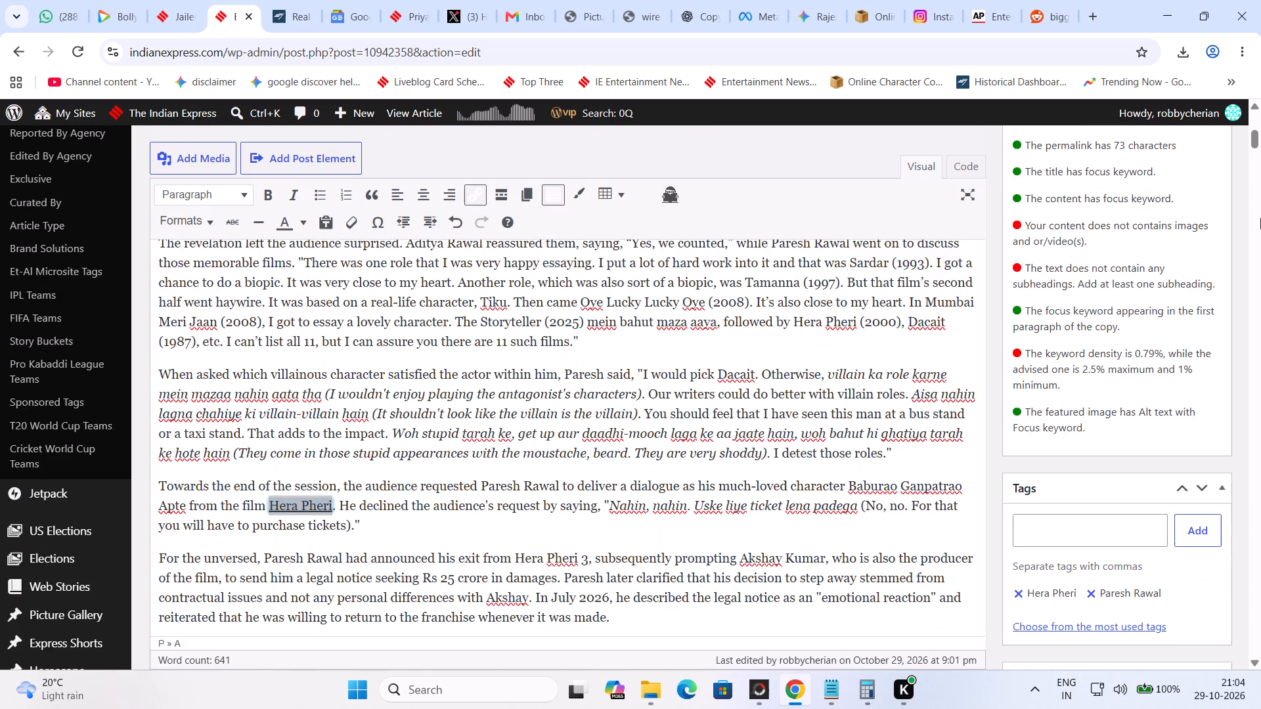
pyautogui.click(1186, 389)
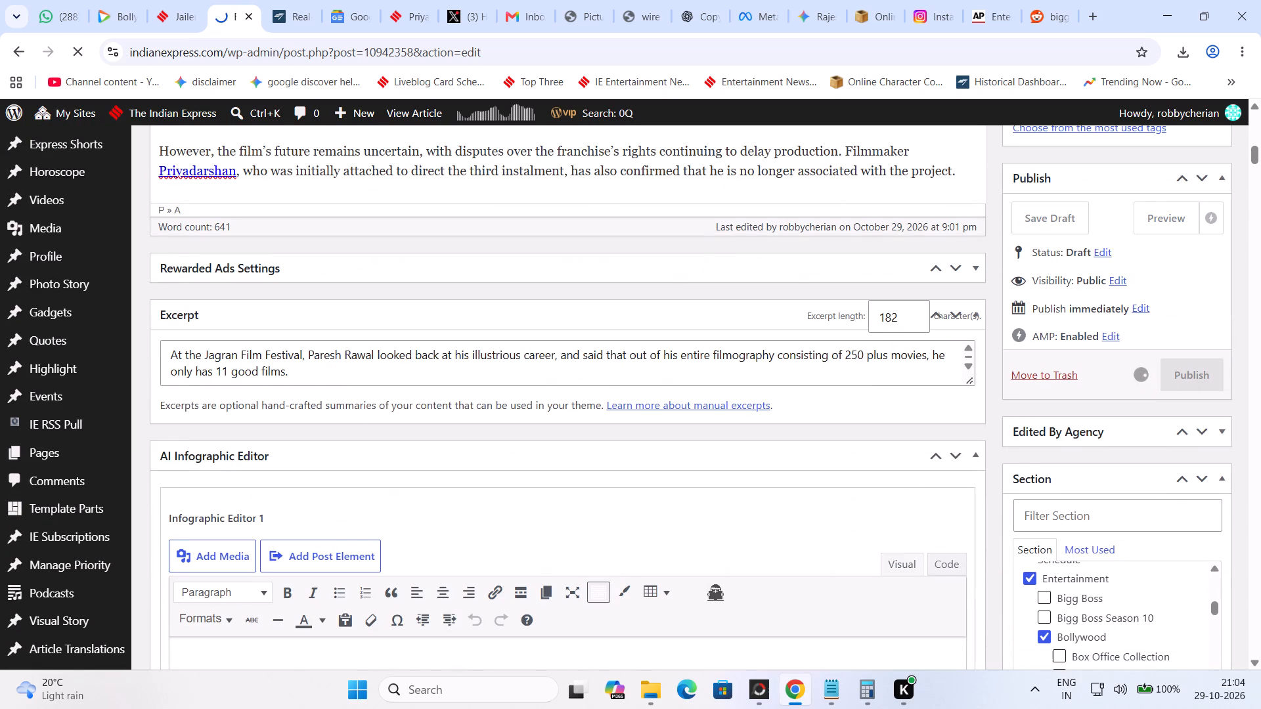
pyautogui.scroll(4, 586, 354)
pyautogui.scroll(18, 586, 354)
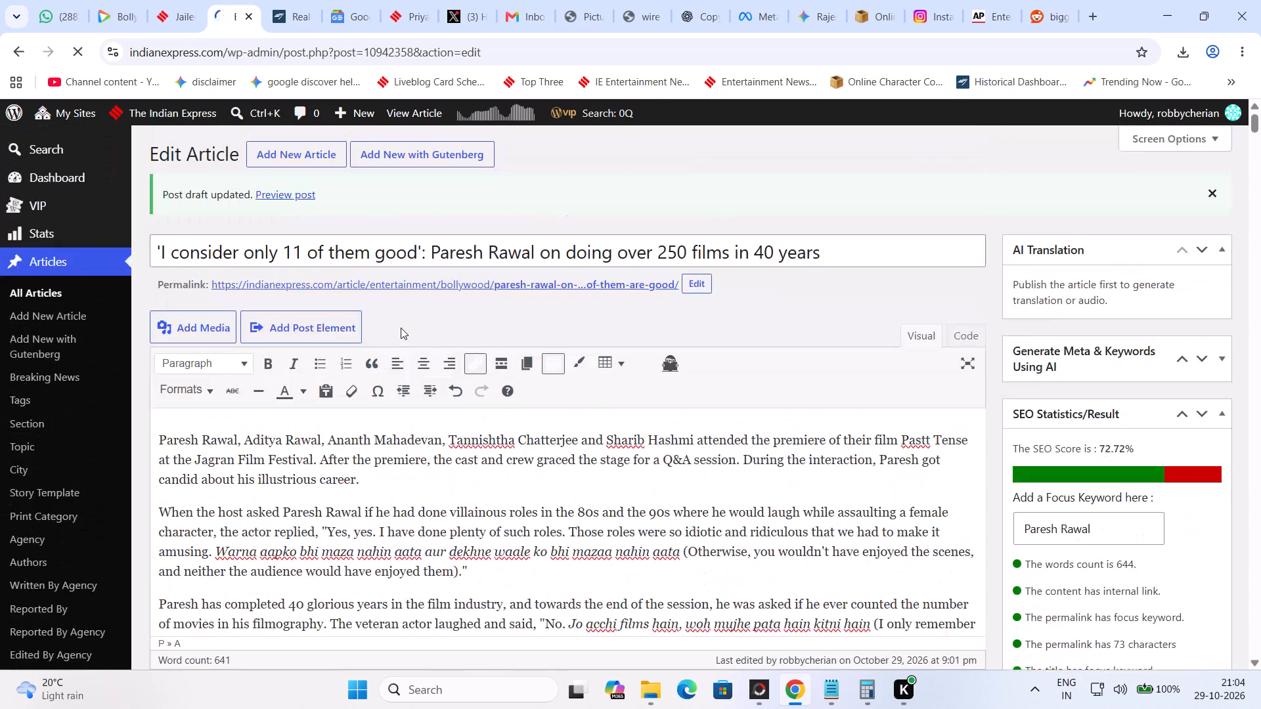